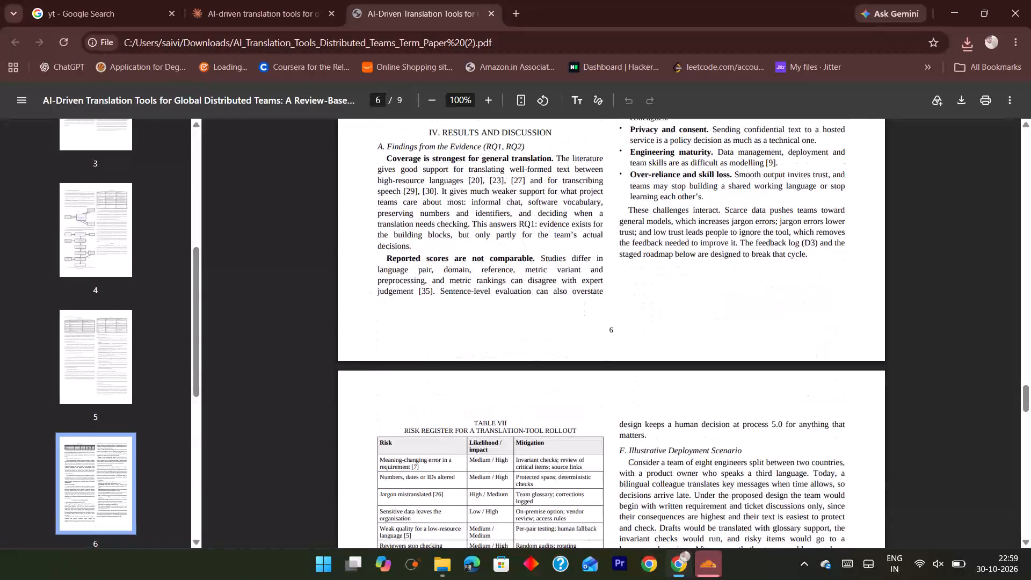
pyautogui.scroll(-10, 548, 310)
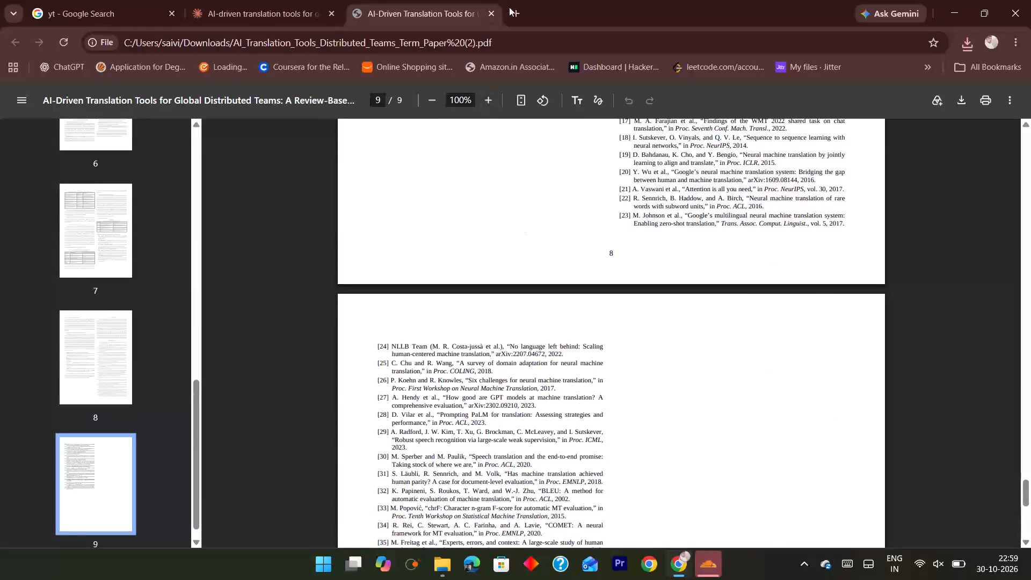
# Search the web for "pdf to word" in a new tab and open the iLovePDF PDF to WORD converter.
pyautogui.click(520, 15)
pyautogui.click(492, 51)
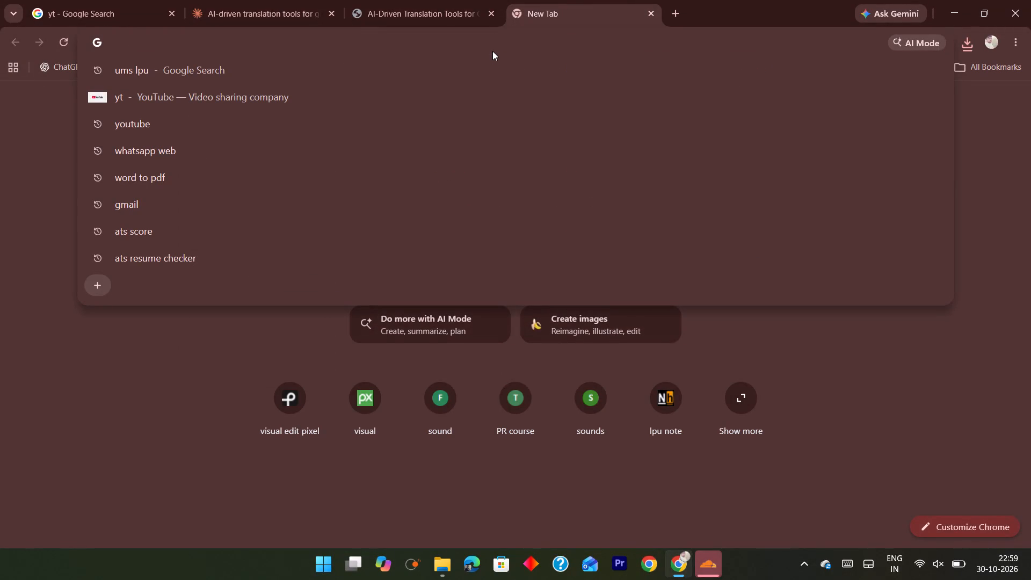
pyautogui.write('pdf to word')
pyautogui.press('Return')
pyautogui.click(278, 228)
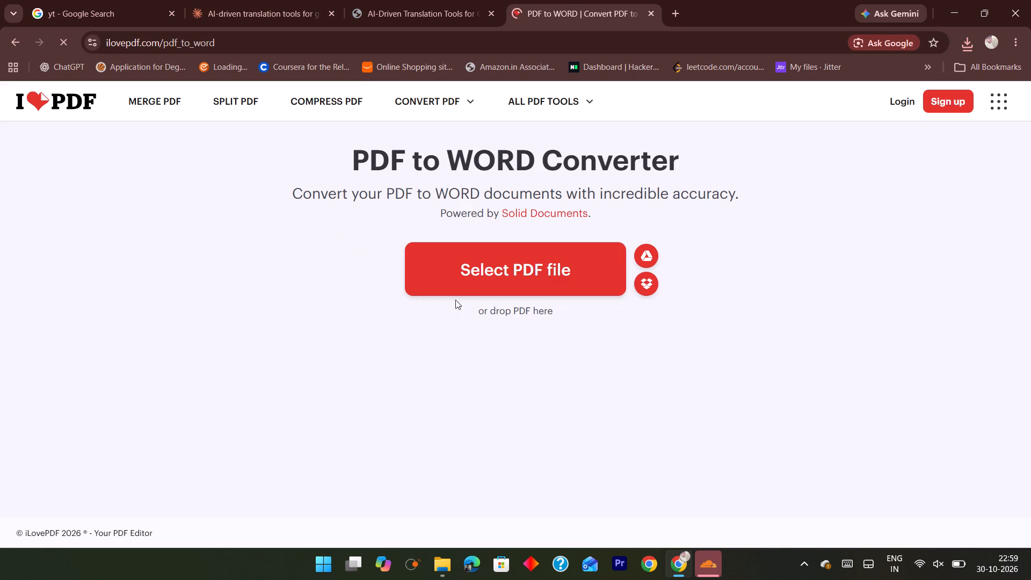
# Convert the downloaded AI_Translation_Tools_Distributed_Teams term paper PDF to Word with No OCR and download the Word document.
pyautogui.click(469, 278)
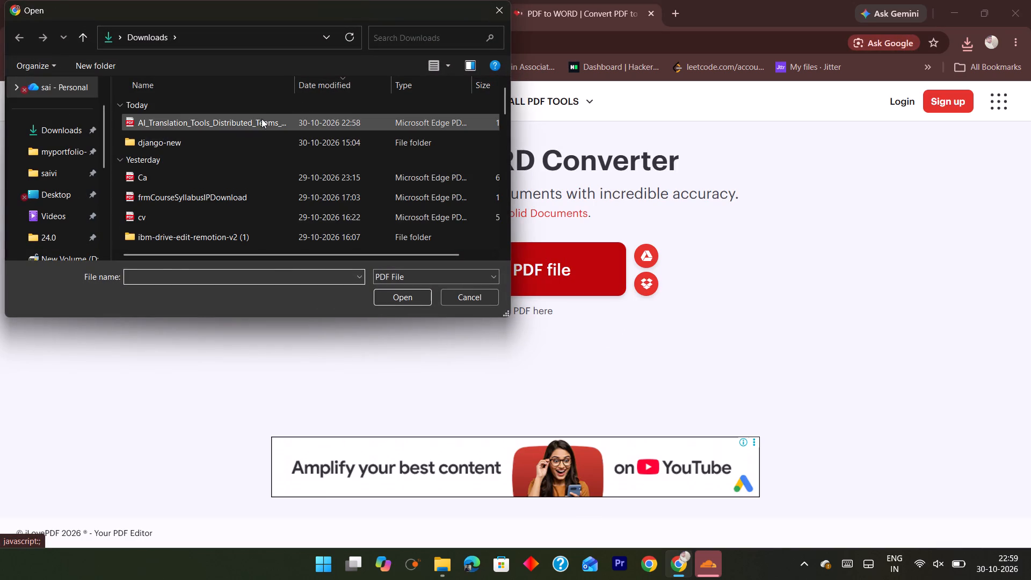
pyautogui.click(259, 119)
pyautogui.click(392, 292)
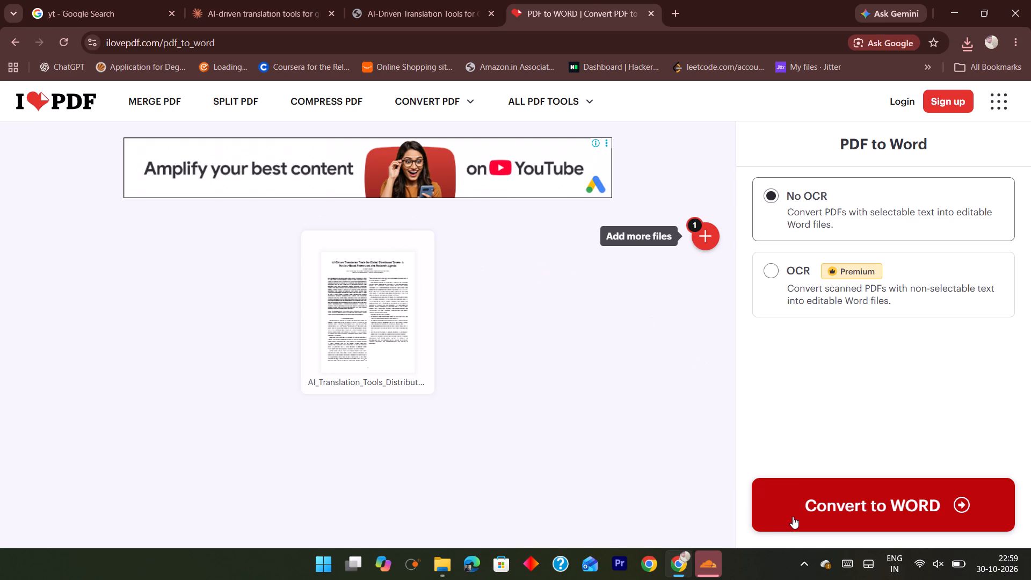
pyautogui.click(793, 517)
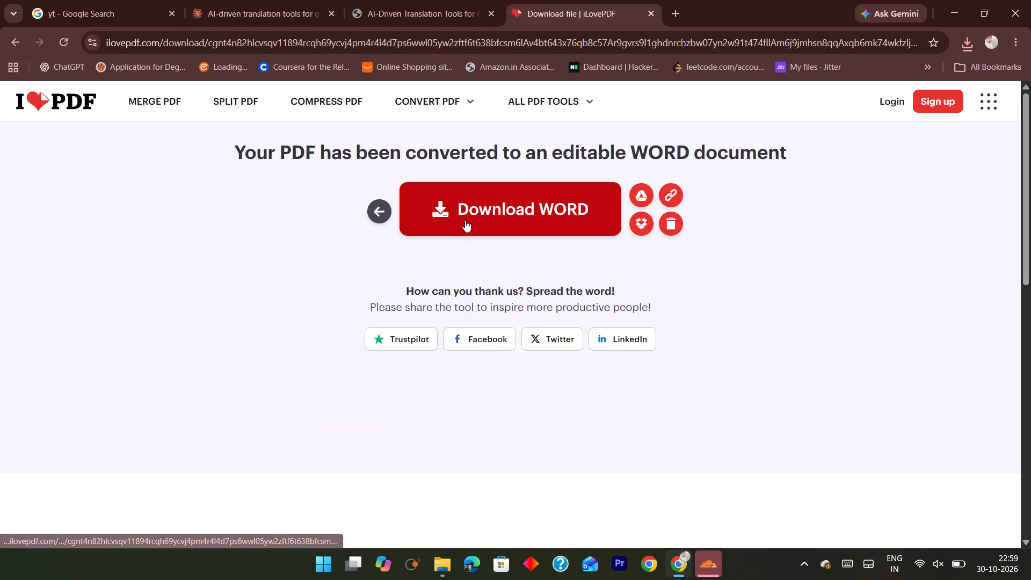
pyautogui.click(465, 220)
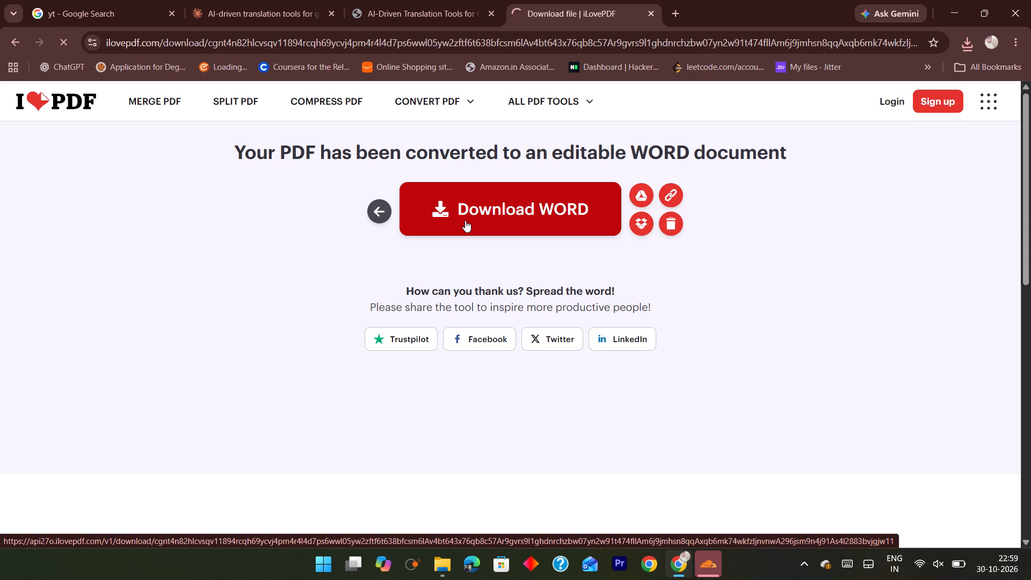
# Open a new browser tab.
pyautogui.click(408, 4)
pyautogui.click(118, 1)
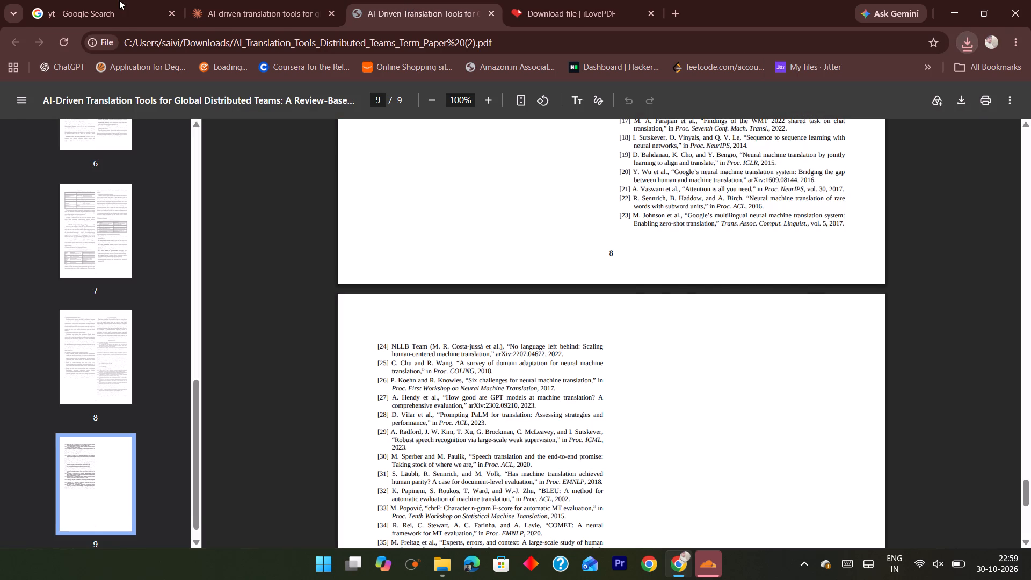
pyautogui.click(676, 11)
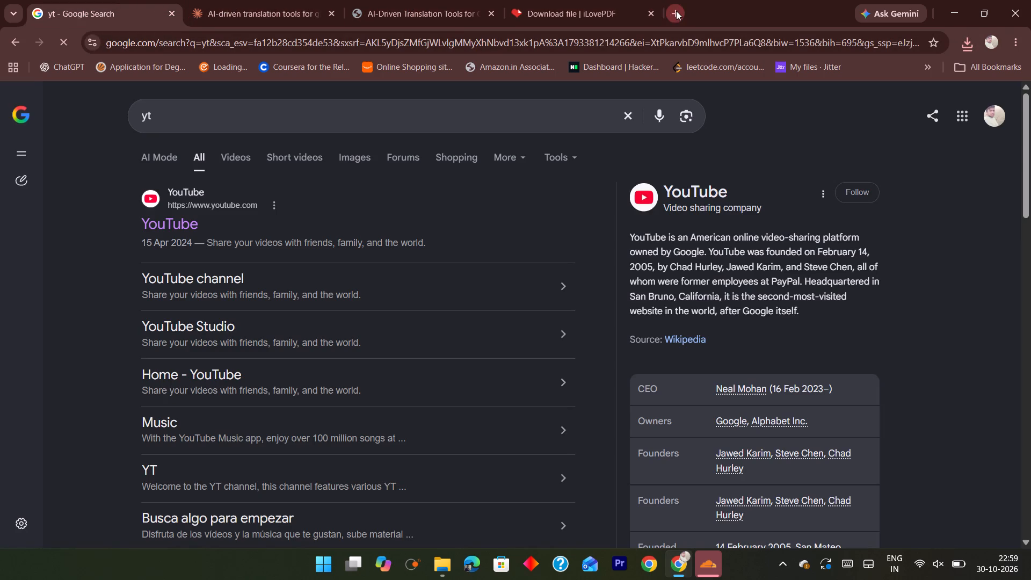
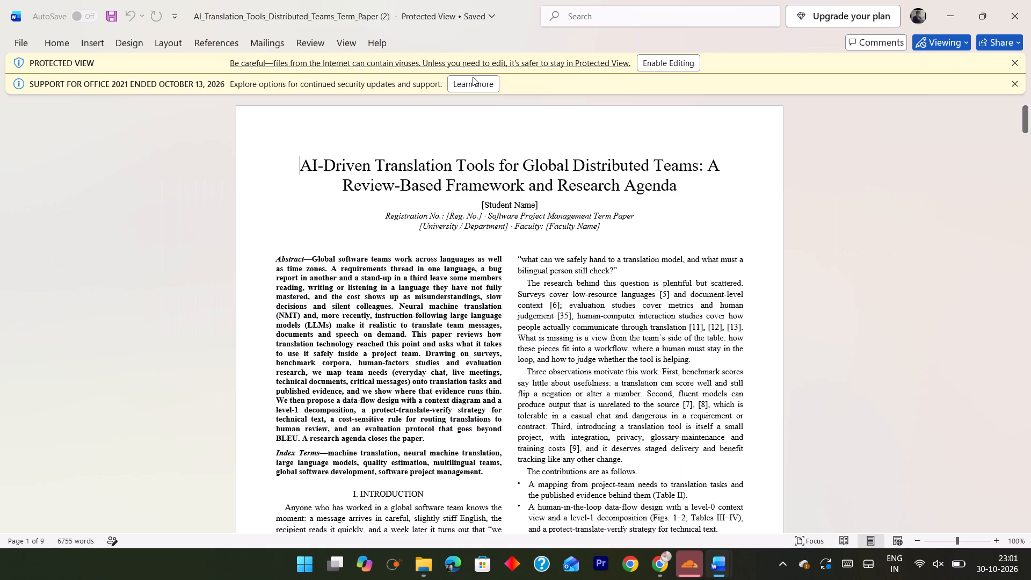
# Enable editing of the converted AI translation tools term paper, taking it out of Protected View.
pyautogui.click(648, 53)
pyautogui.click(650, 60)
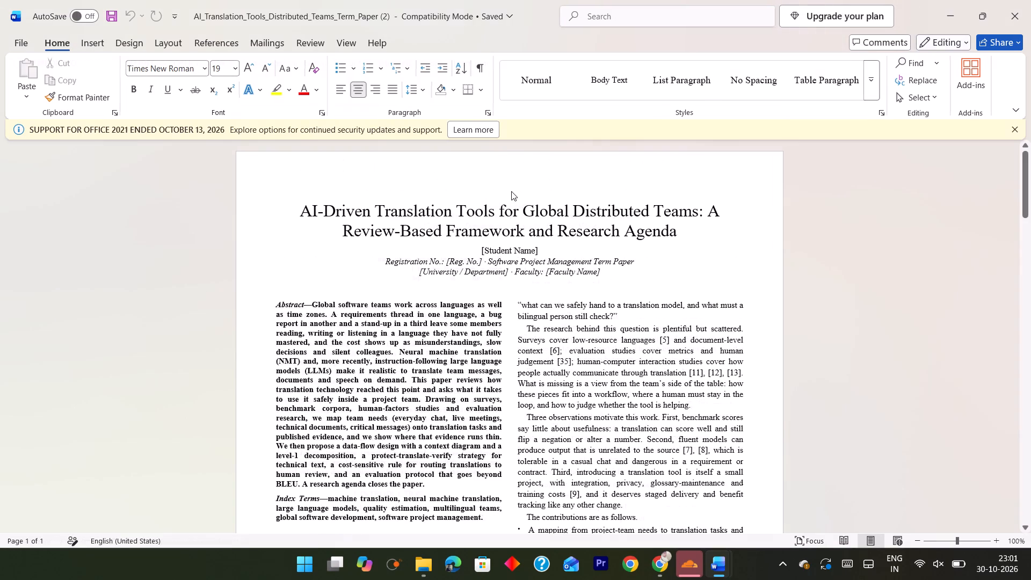
# In the Word copy of the term paper, replace the "Student Name" placeholder under the title with the student's full name, keeping the brackets.
pyautogui.click(535, 250)
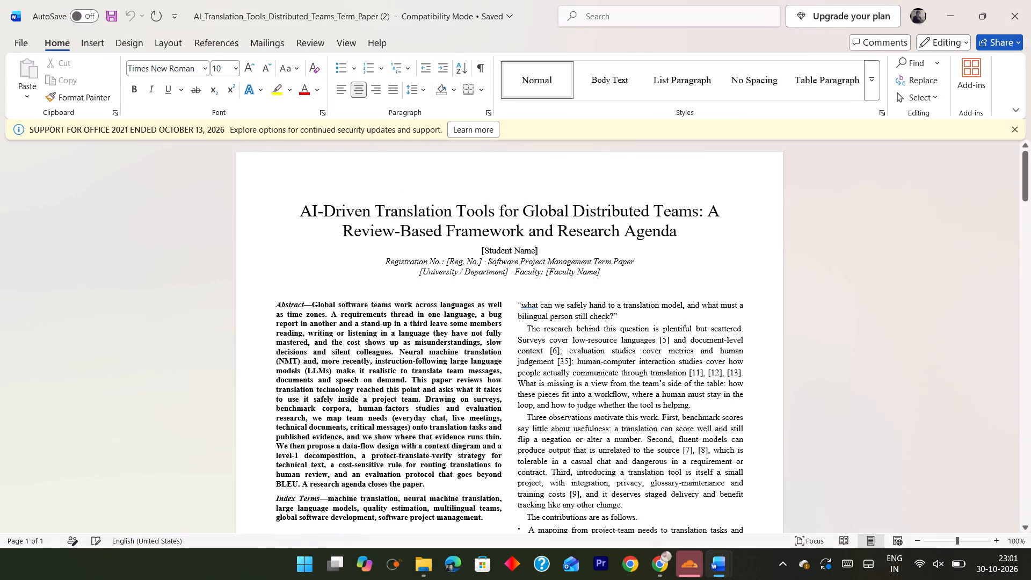
pyautogui.press('BackSpace')
pyautogui.press('BackSpace')
pyautogui.press('BackSpace')
pyautogui.press('BackSpace')
pyautogui.press('BackSpace')
pyautogui.press('BackSpace')
pyautogui.press('BackSpace')
pyautogui.press('BackSpace')
pyautogui.press('BackSpace')
pyautogui.press('BackSpace')
pyautogui.press('BackSpace')
pyautogui.press('BackSpace')
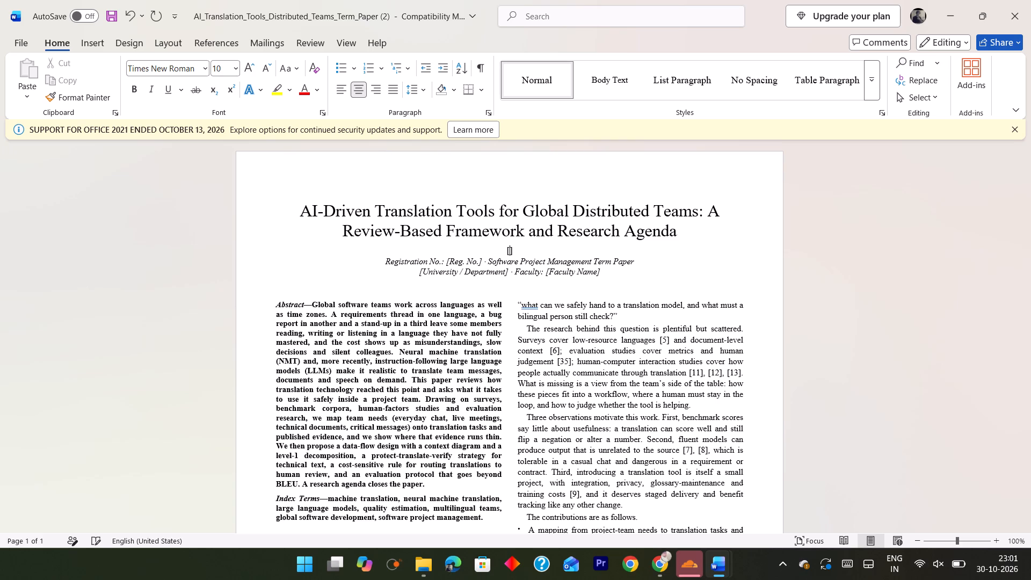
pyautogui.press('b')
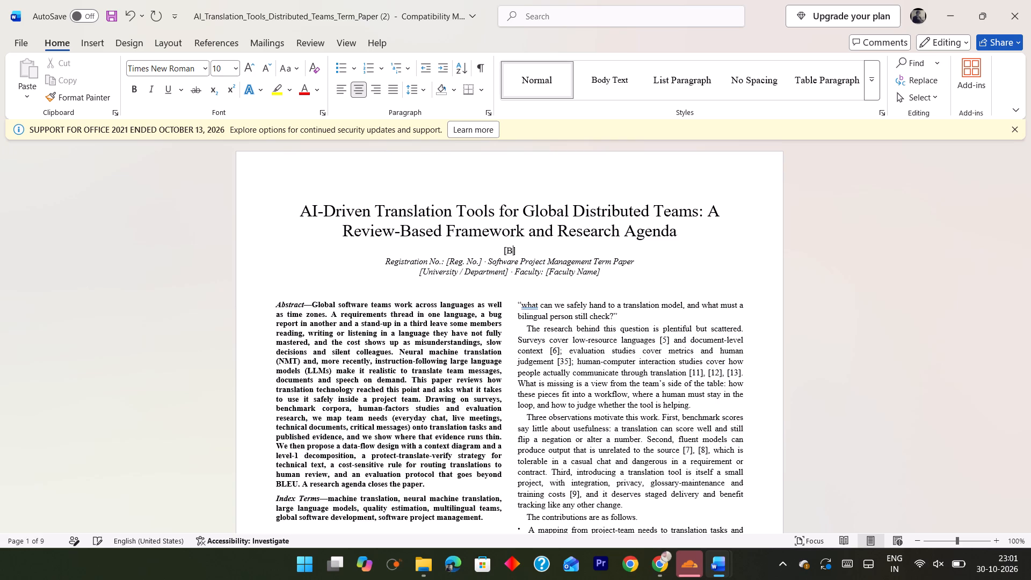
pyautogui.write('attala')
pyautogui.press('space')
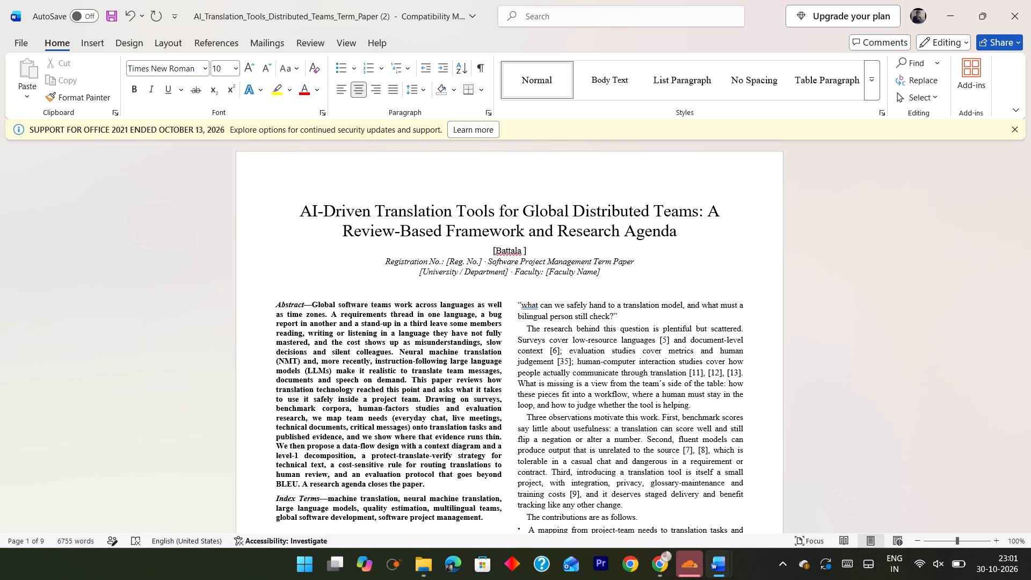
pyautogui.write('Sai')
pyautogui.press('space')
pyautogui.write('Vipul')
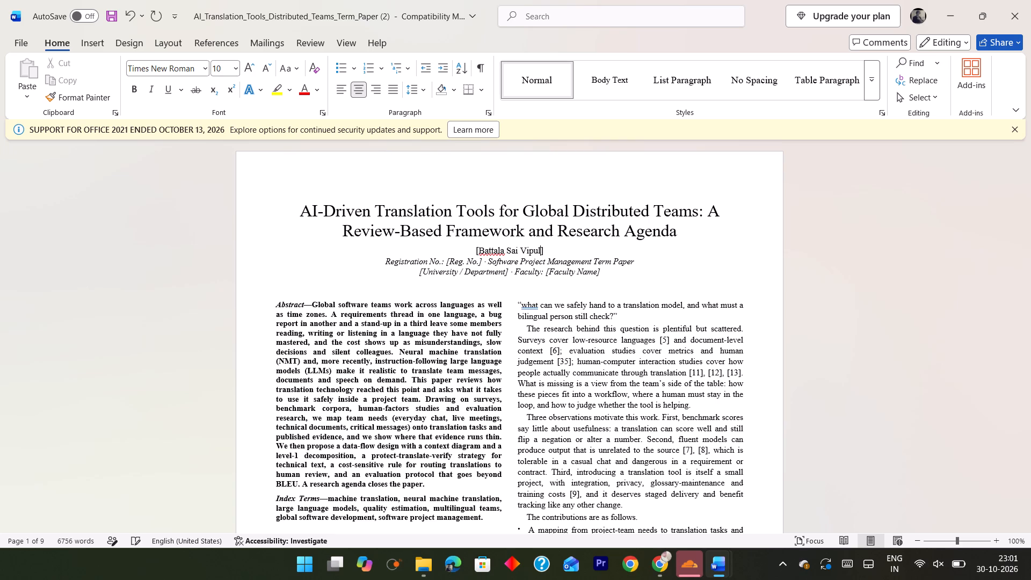
# Replace the "Reg. No." placeholder in the registration line with the student's registration number, keeping the brackets.
pyautogui.click(477, 260)
pyautogui.press('Right')
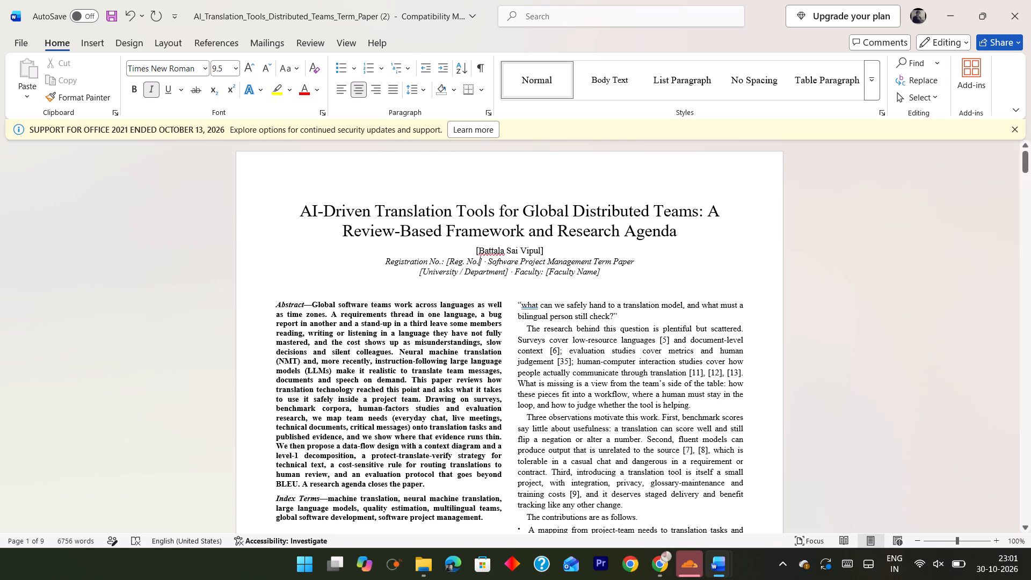
pyautogui.press('BackSpace')
pyautogui.press('BackSpace')
pyautogui.press('BackSpace')
pyautogui.press('BackSpace')
pyautogui.press('BackSpace')
pyautogui.press('BackSpace')
pyautogui.press('BackSpace')
pyautogui.press('BackSpace')
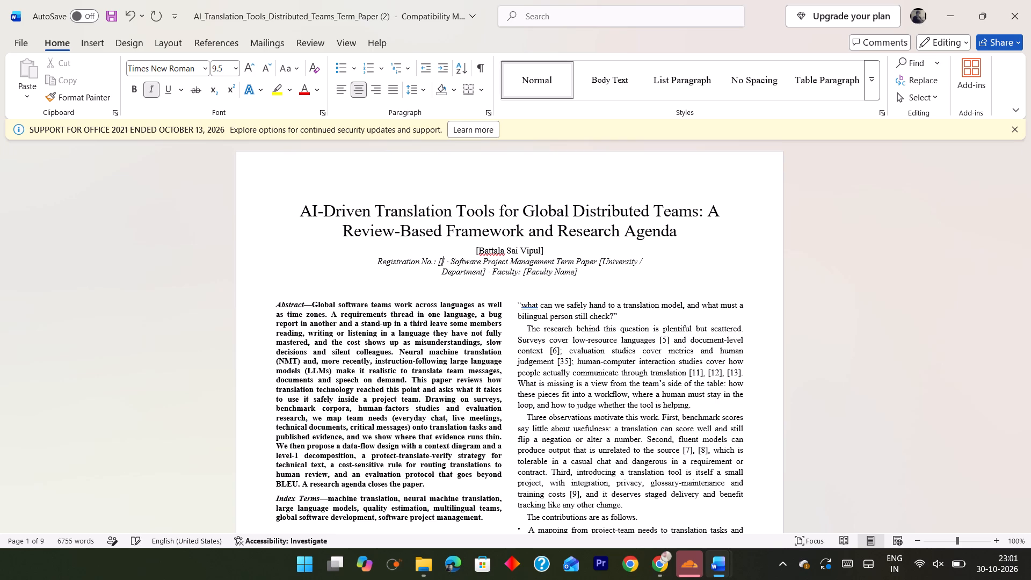
pyautogui.press('End')
pyautogui.press('Down')
pyautogui.press('pagedown')
pyautogui.press('Down')
pyautogui.press('Insert')
pyautogui.scroll(2, 477, 260)
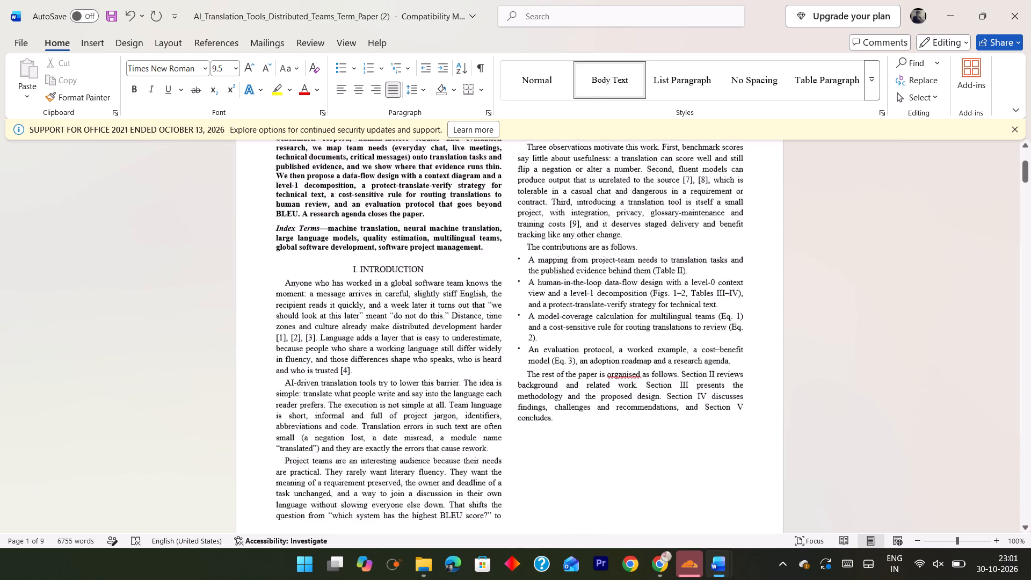
pyautogui.scroll(2, 477, 260)
pyautogui.click(442, 262)
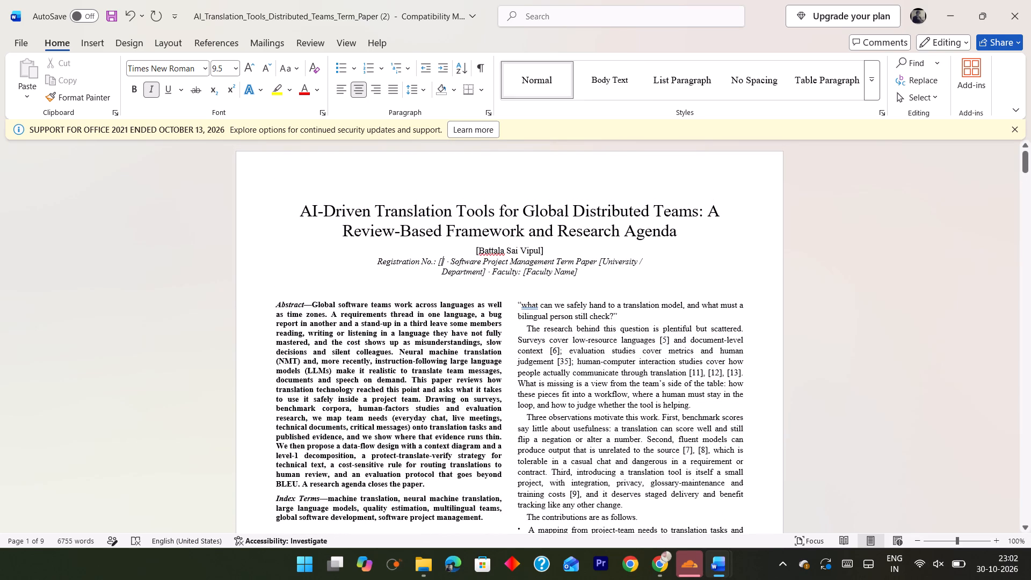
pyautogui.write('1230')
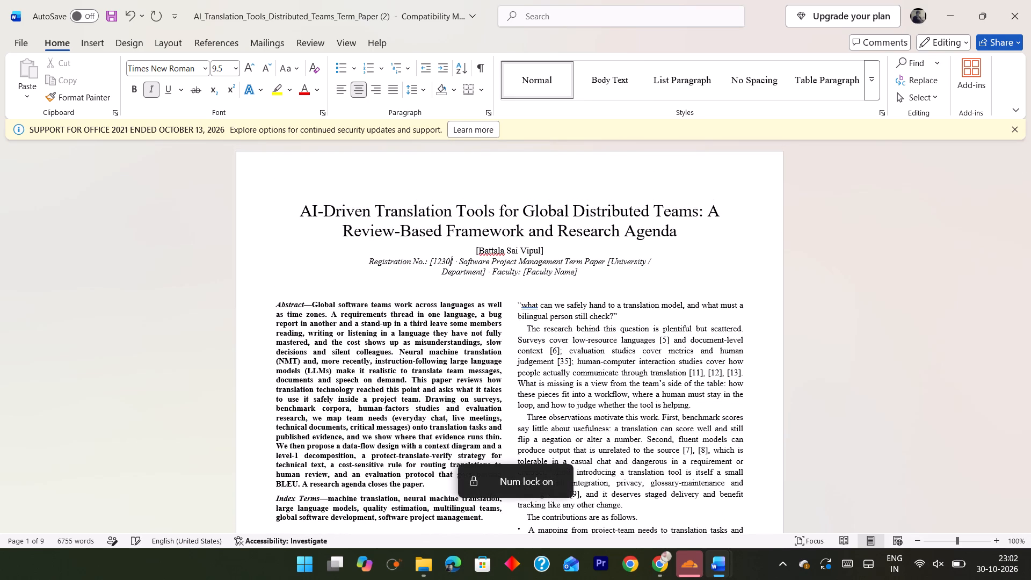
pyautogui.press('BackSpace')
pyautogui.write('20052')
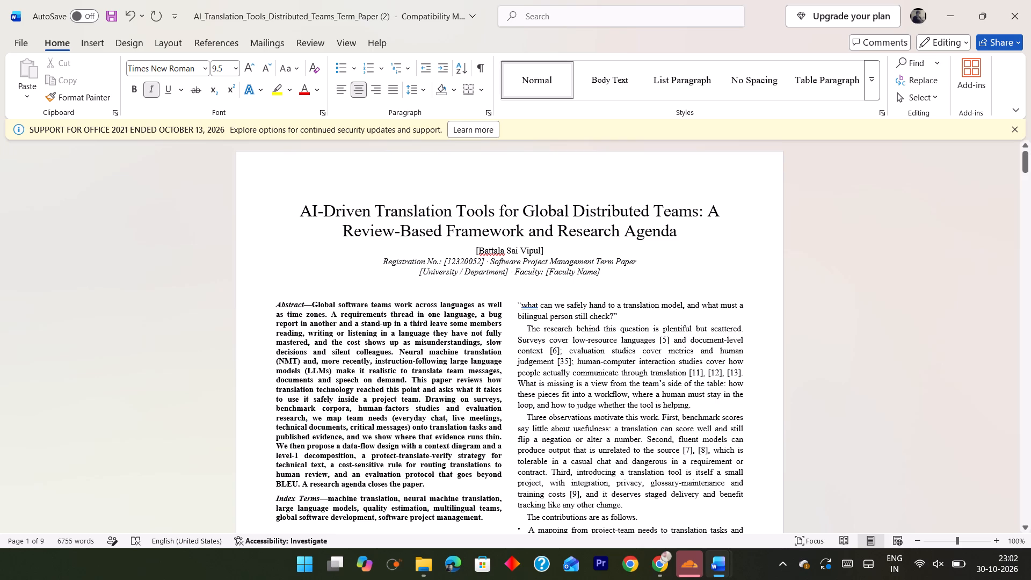
# Replace the "Faculty Name" placeholder beneath the registration line with the faculty member's name, keeping the brackets.
pyautogui.click(599, 273)
pyautogui.press('BackSpace')
pyautogui.press('BackSpace')
pyautogui.press('BackSpace')
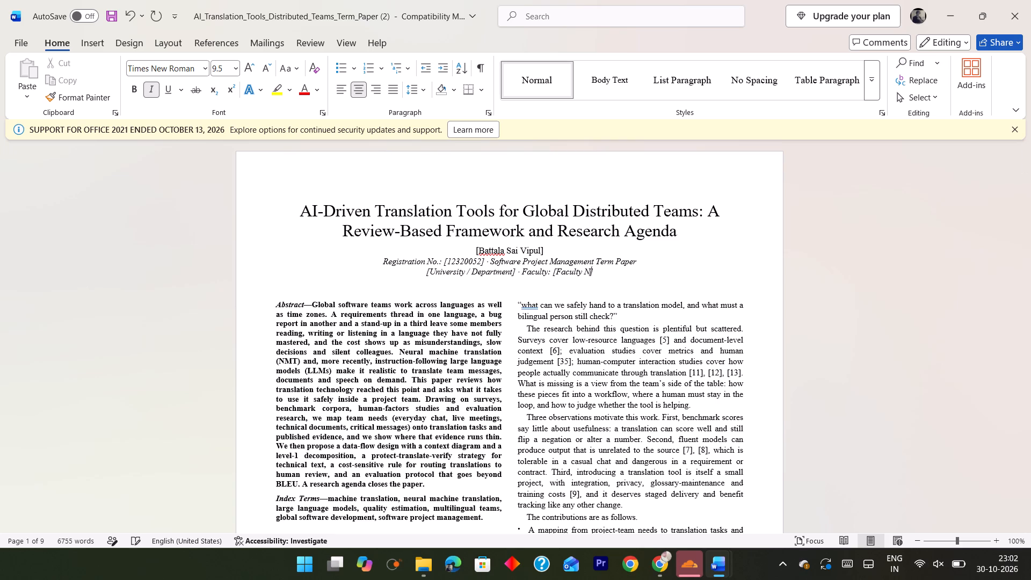
pyautogui.press('BackSpace')
pyautogui.press('BackSpace')
pyautogui.press('BackSpace')
pyautogui.press('BackSpace')
pyautogui.press('BackSpace')
pyautogui.press('BackSpace')
pyautogui.press('BackSpace')
pyautogui.press('BackSpace')
pyautogui.press('BackSpace')
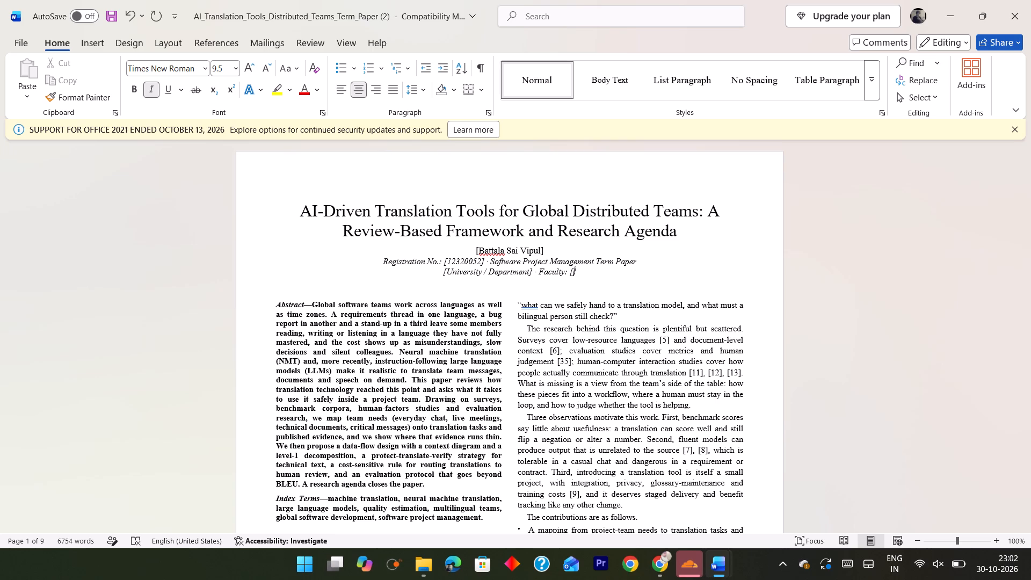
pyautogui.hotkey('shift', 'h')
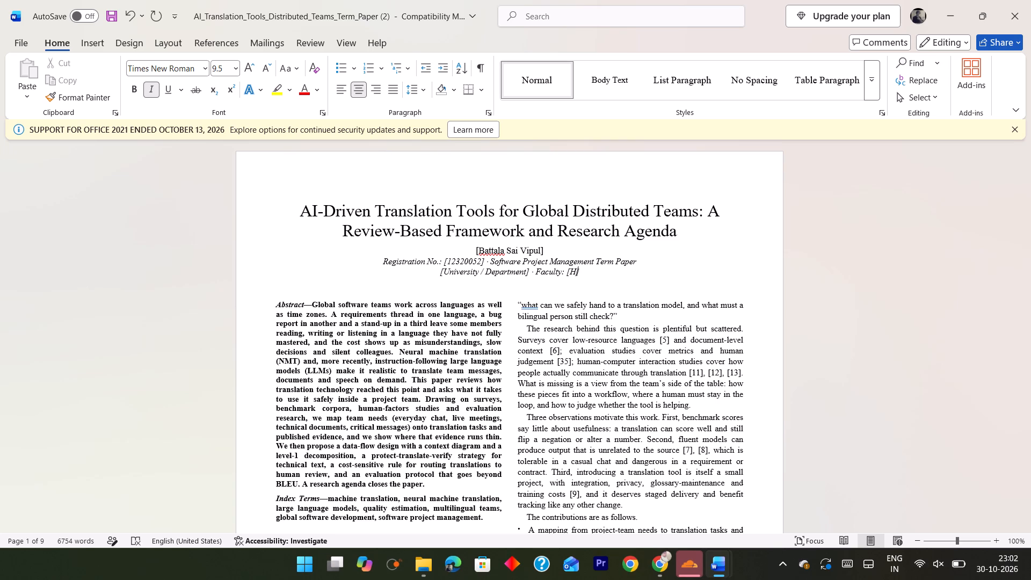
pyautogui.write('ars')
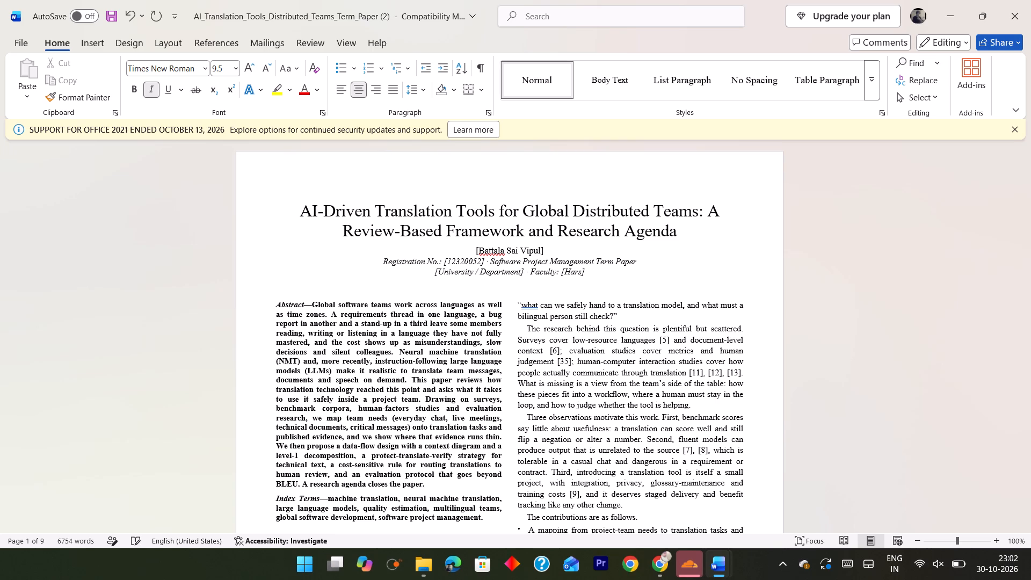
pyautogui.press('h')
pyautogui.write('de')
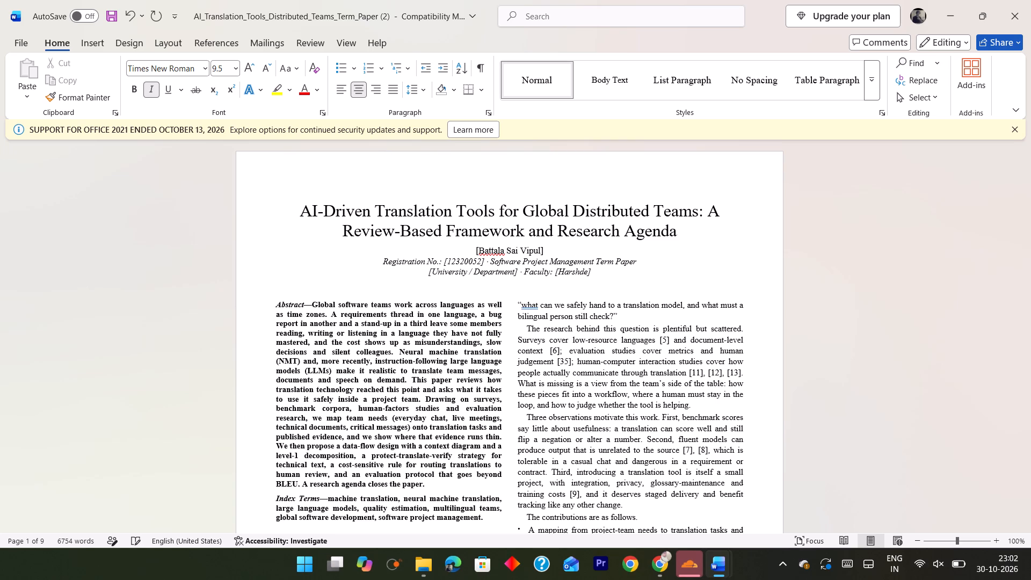
# Finish entering the faculty member's name inside the brackets beneath the registration line.
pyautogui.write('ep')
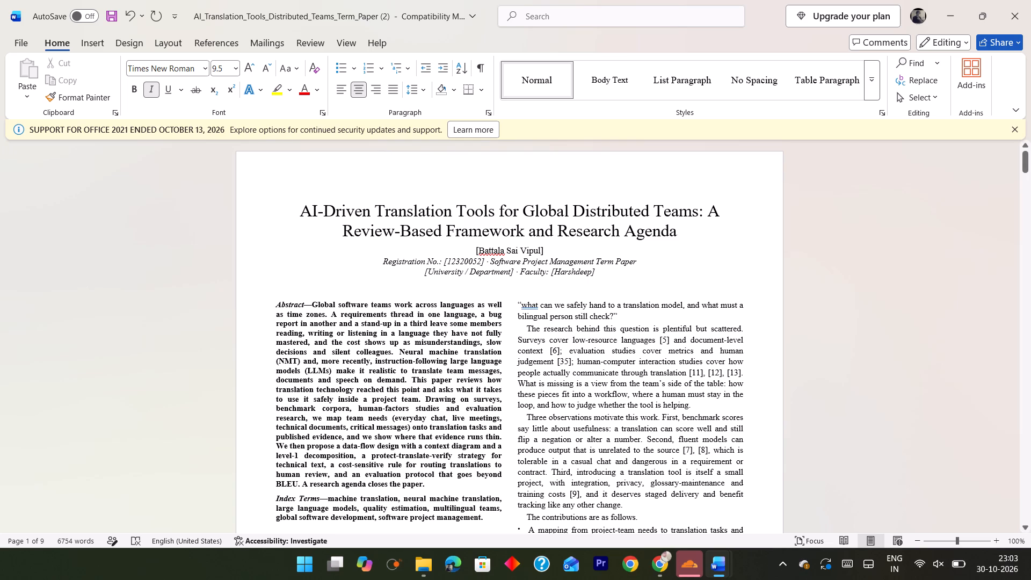
# Look through the term paper's body pages down to the conclusion and reference list to check the converted layout.
pyautogui.scroll(-6, 564, 424)
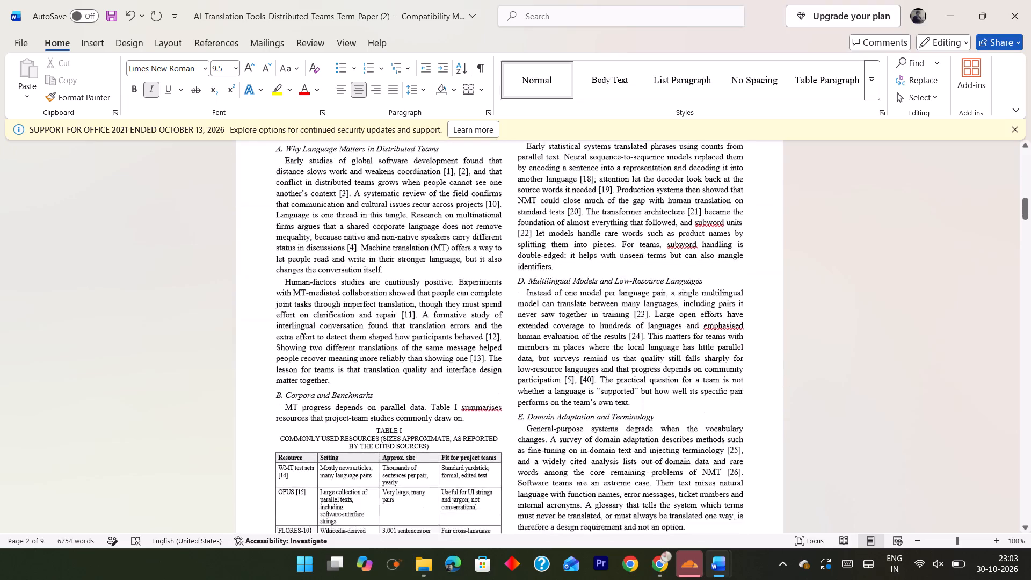
pyautogui.scroll(-19, 564, 424)
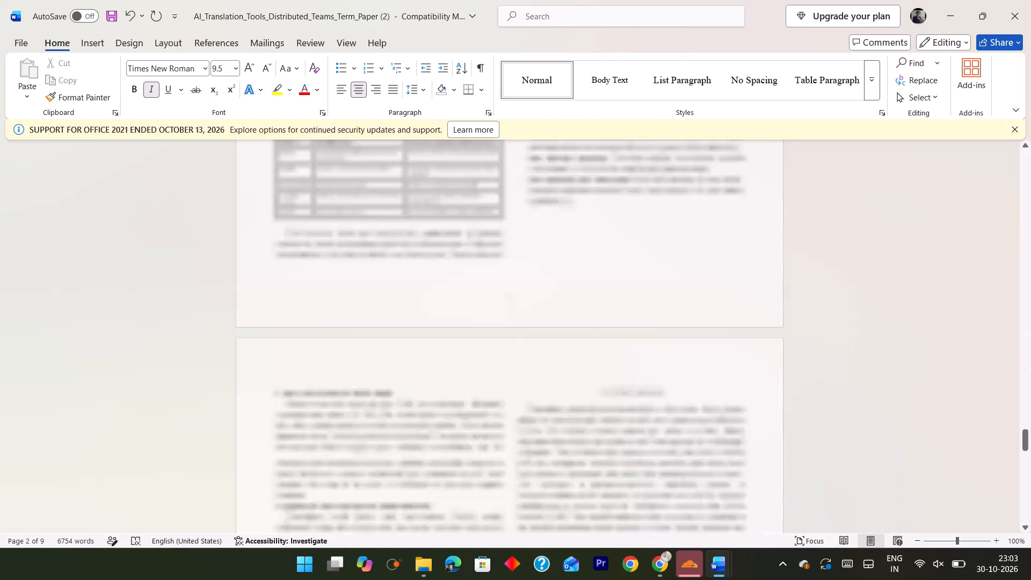
pyautogui.scroll(4, 564, 424)
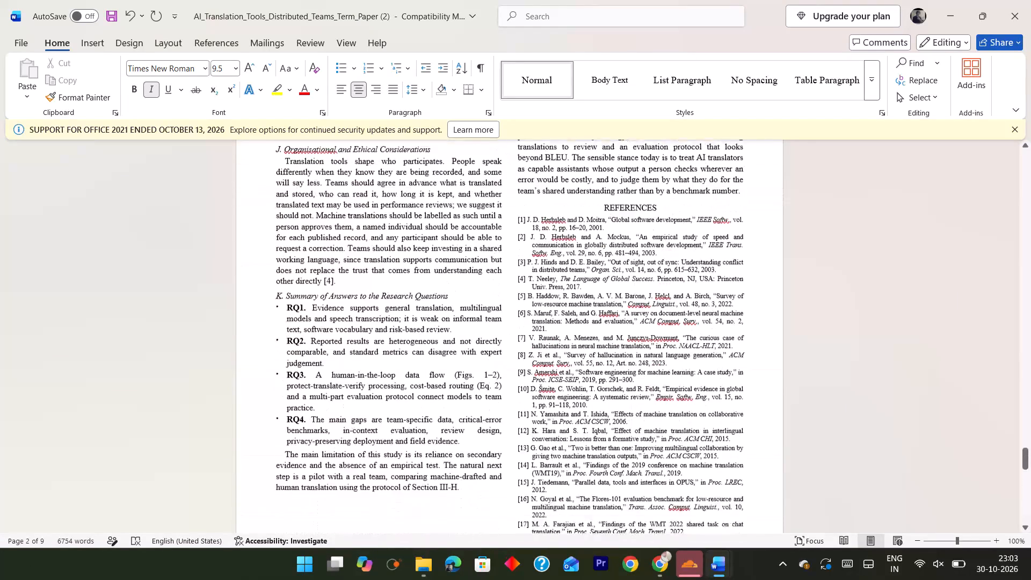
# Save the edited term paper under its existing name without uploading it to OneDrive, and close the document.
pyautogui.click(72, 15)
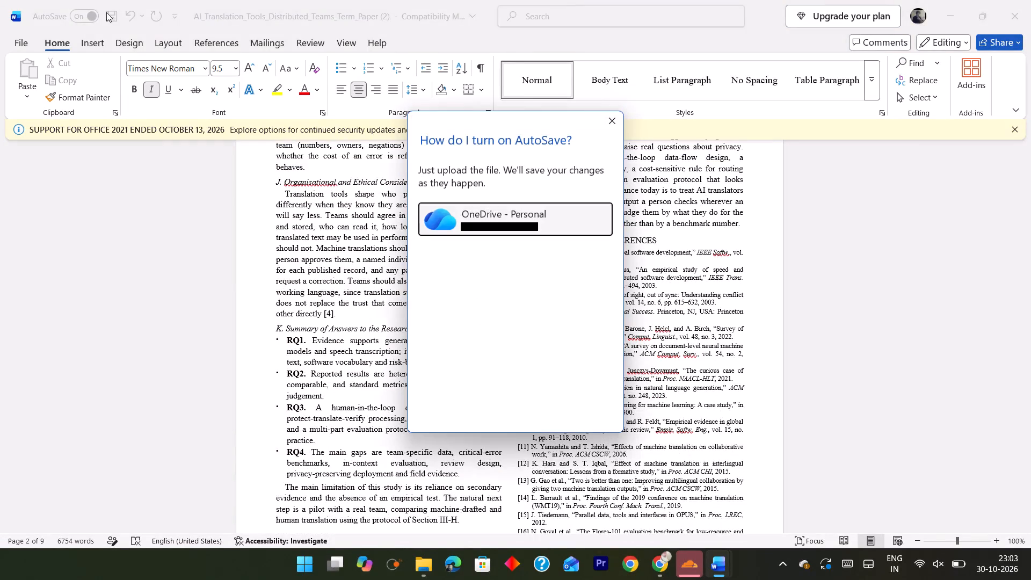
pyautogui.click(608, 113)
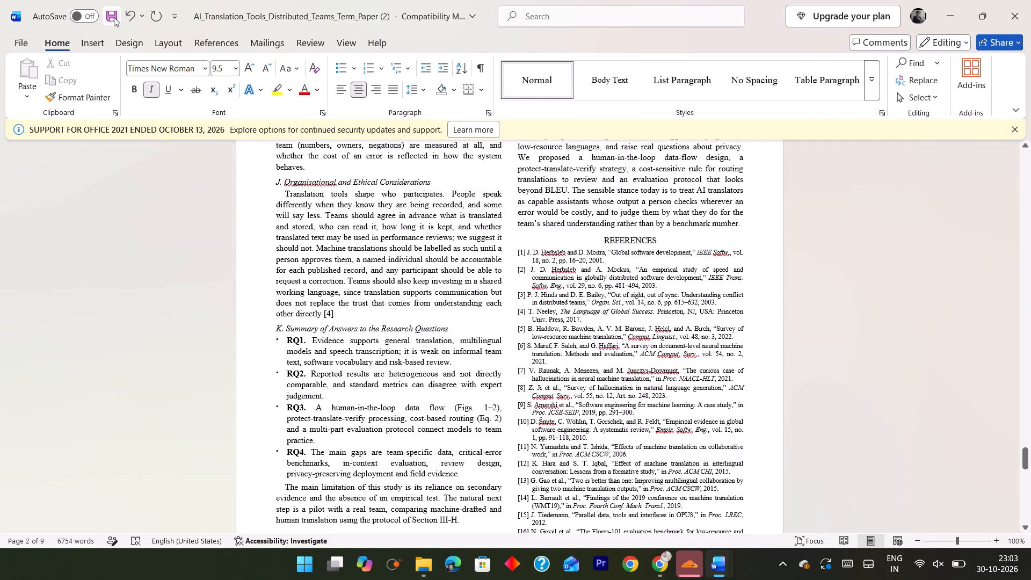
pyautogui.click(114, 17)
pyautogui.tripleClick(114, 17)
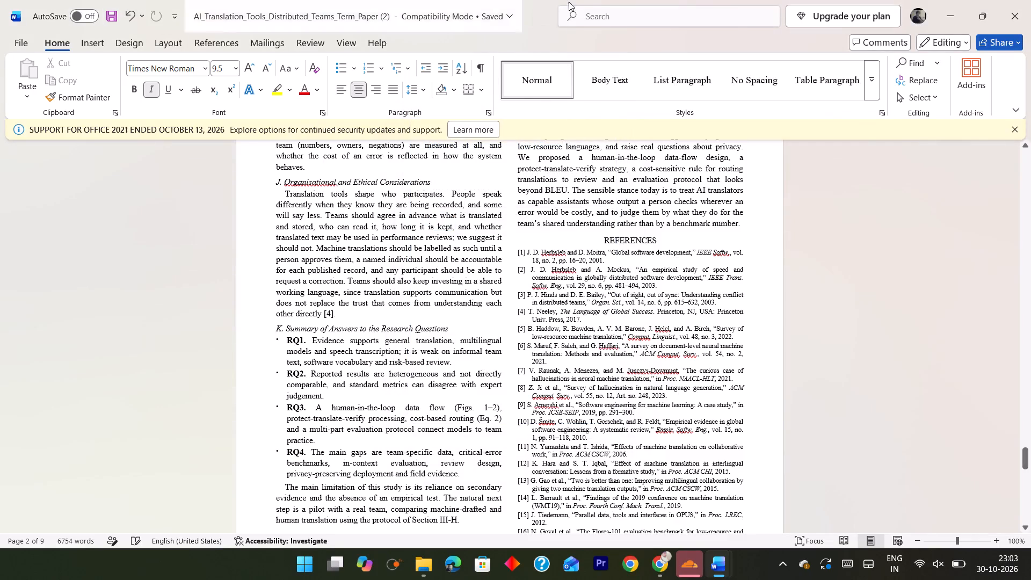
pyautogui.click(1020, 12)
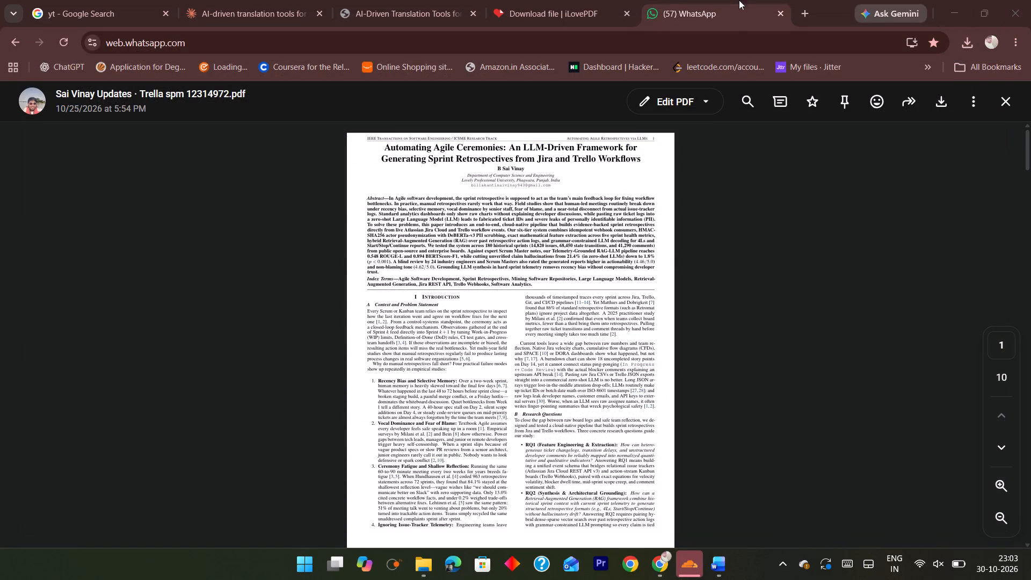
# In File Explorer, reopen today's saved AI_Translation_Tools_Distributed_Teams Word document from the Downloads folder.
pyautogui.click(420, 572)
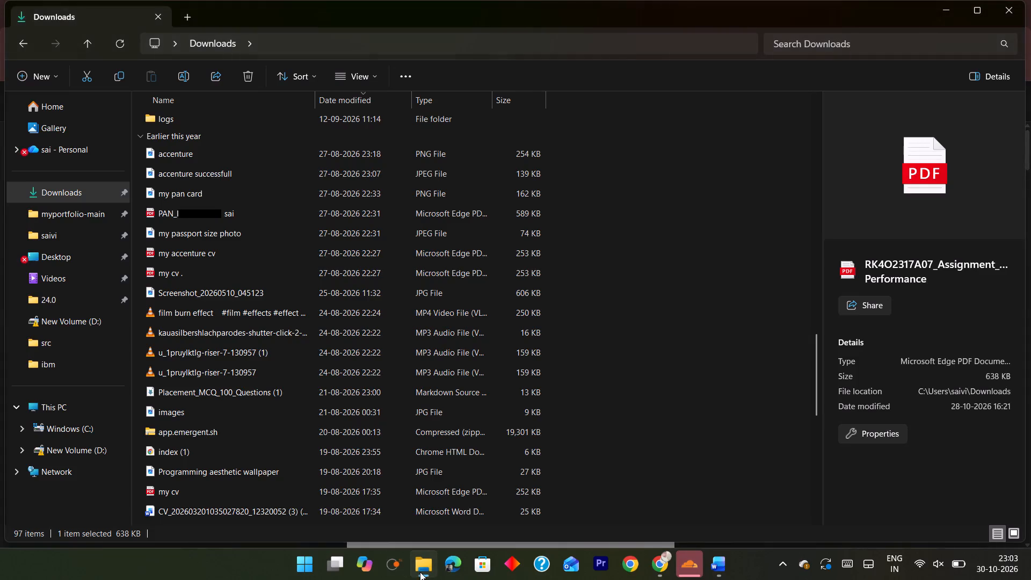
pyautogui.click(86, 189)
pyautogui.click(177, 135)
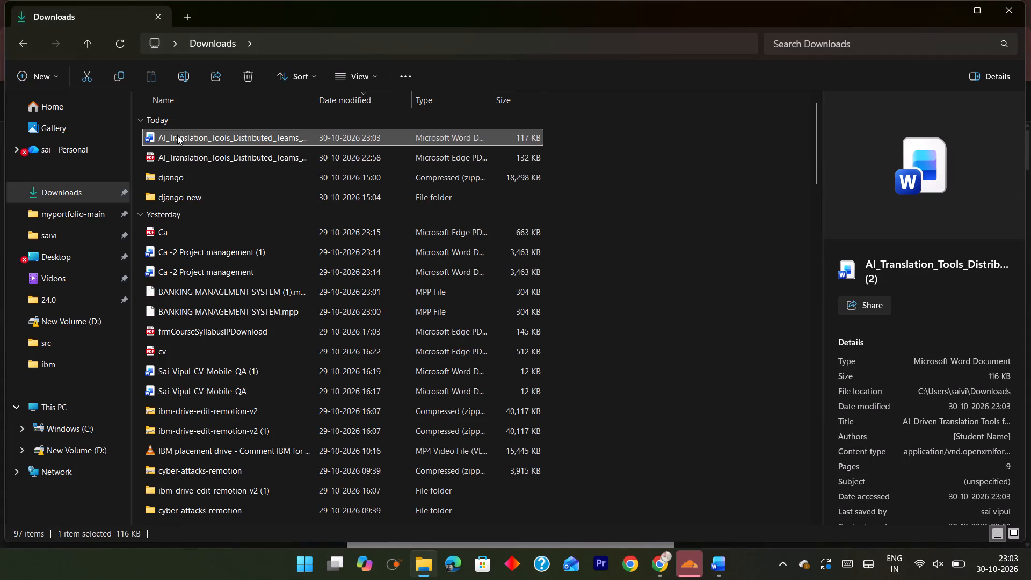
pyautogui.doubleClick(177, 135)
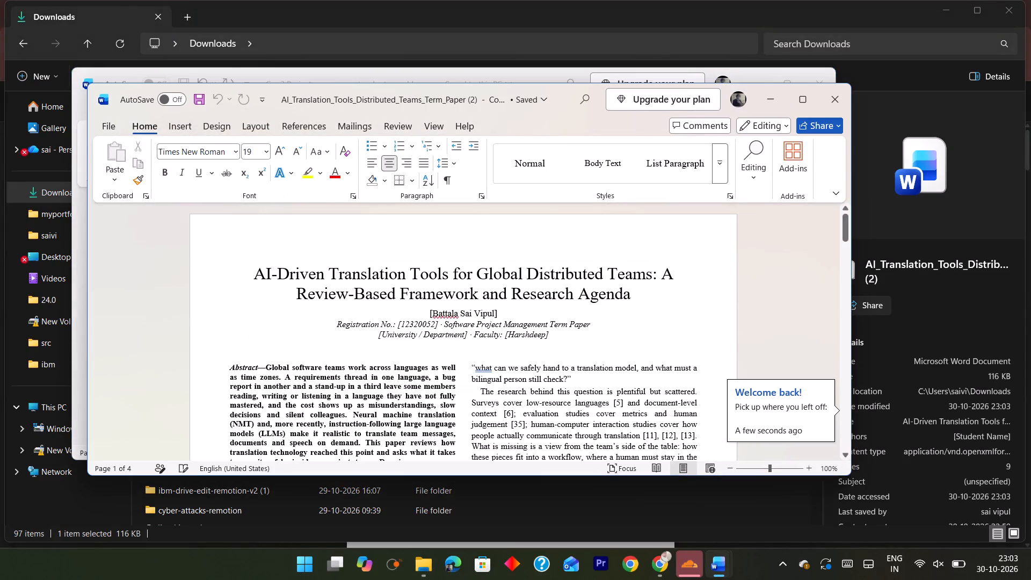
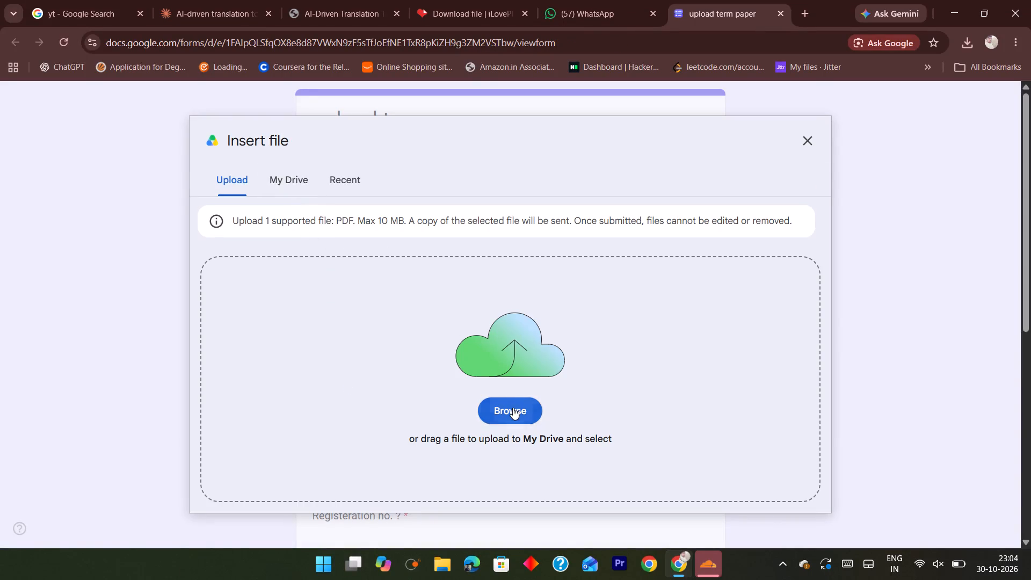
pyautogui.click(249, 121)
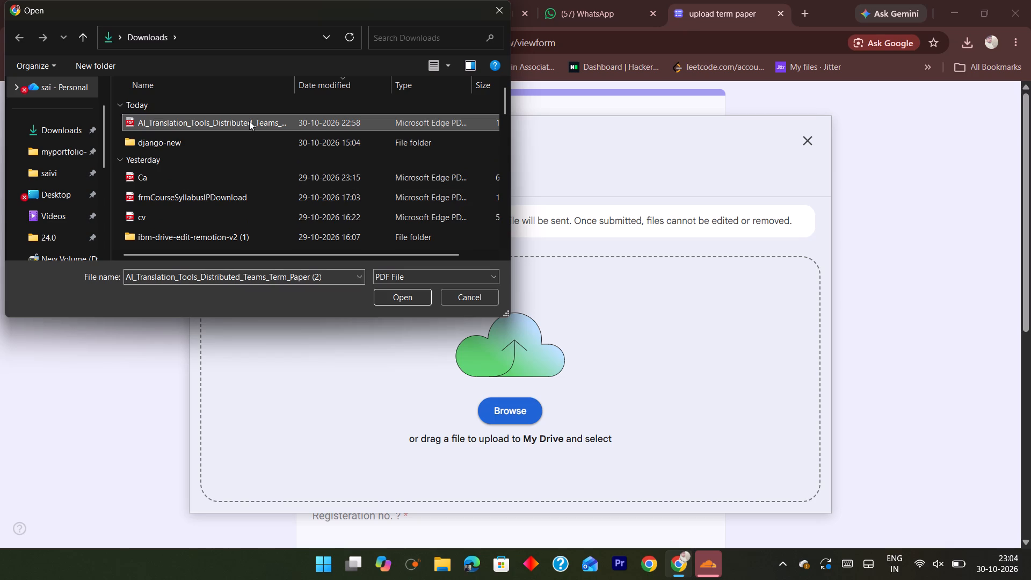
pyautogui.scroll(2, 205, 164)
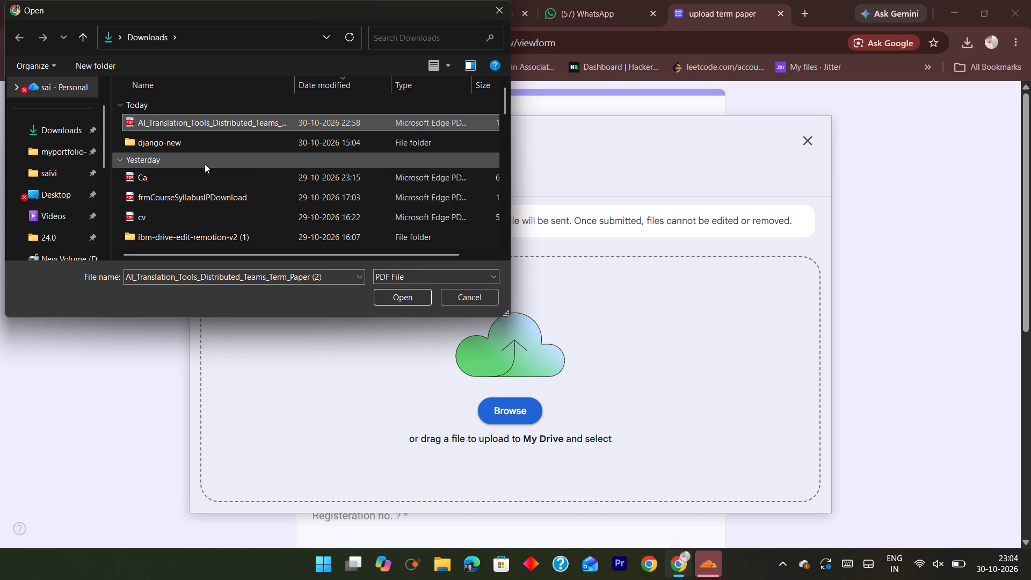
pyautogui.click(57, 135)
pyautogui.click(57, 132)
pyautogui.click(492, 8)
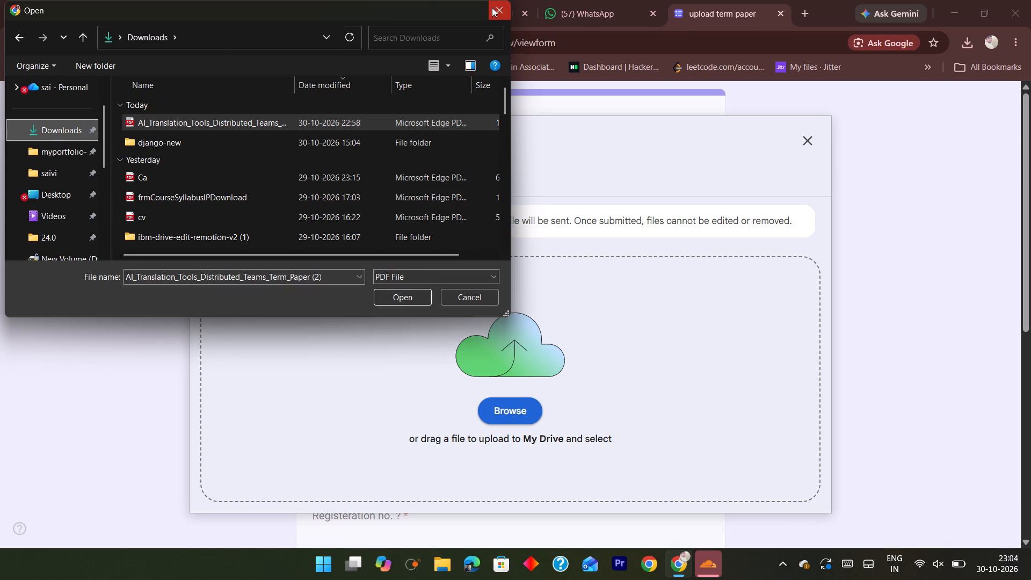
# Search the web for "word to pdf" in a new tab and open the iLovePDF Word to PDF converter.
pyautogui.click(807, 10)
pyautogui.click(643, 41)
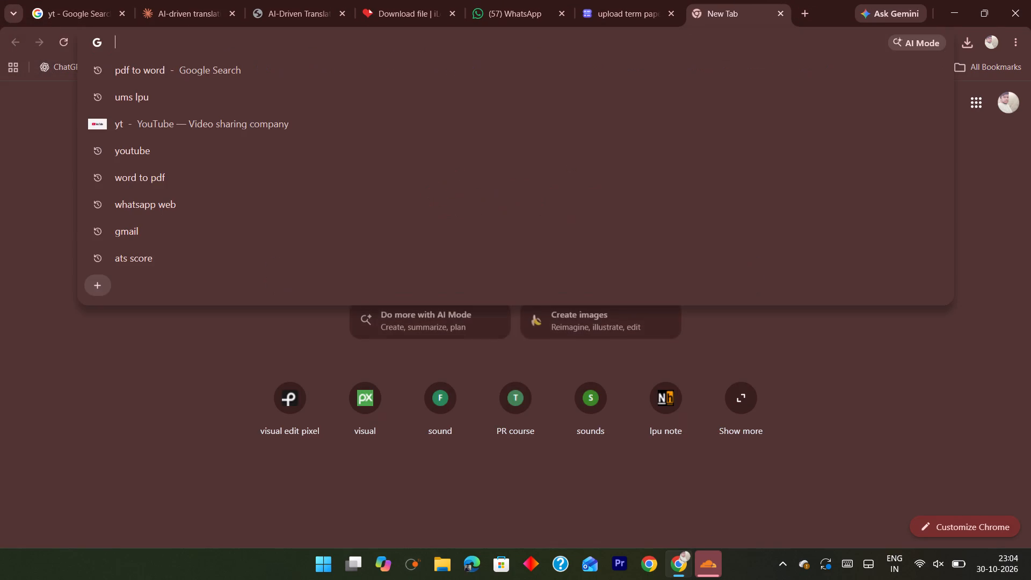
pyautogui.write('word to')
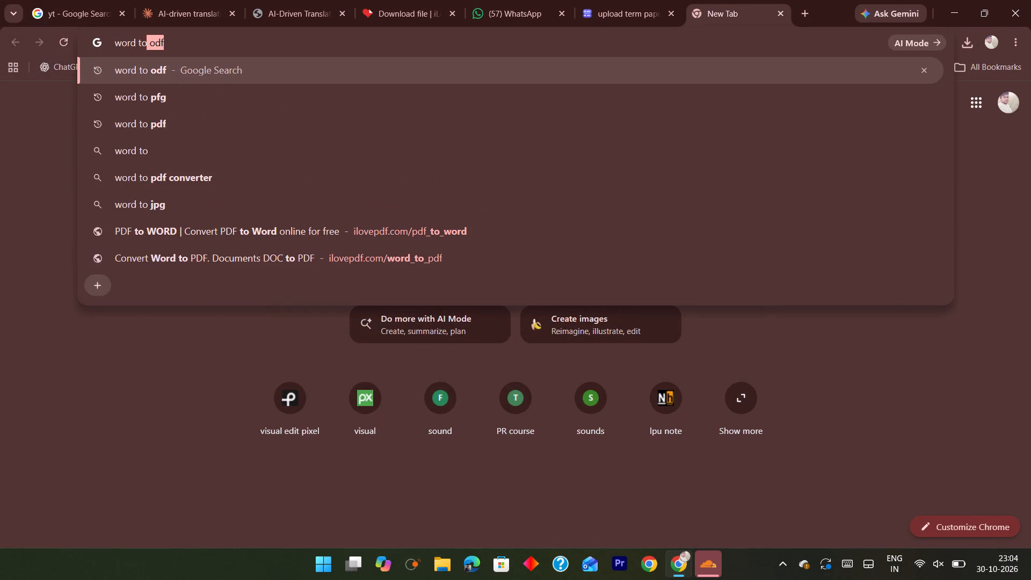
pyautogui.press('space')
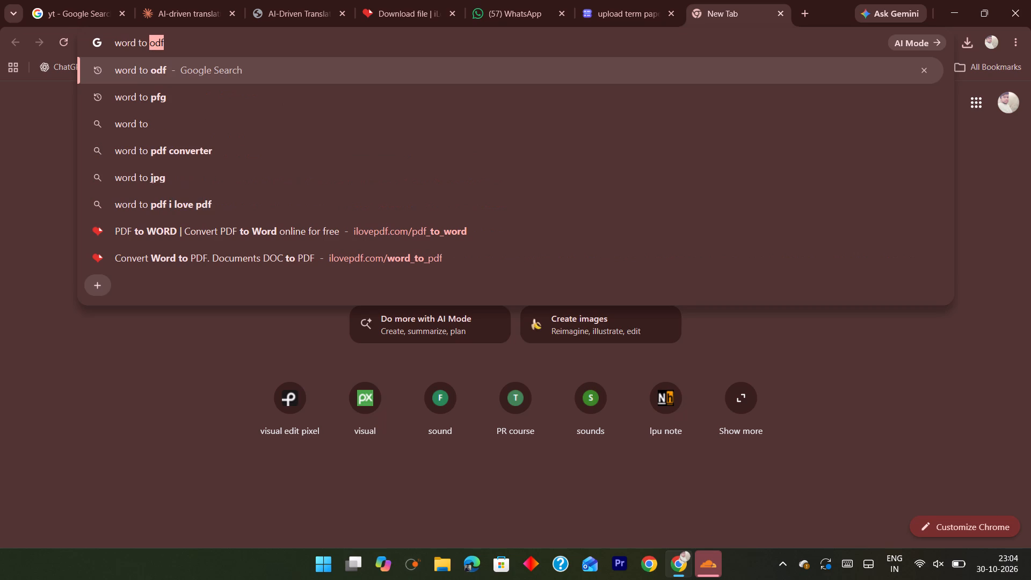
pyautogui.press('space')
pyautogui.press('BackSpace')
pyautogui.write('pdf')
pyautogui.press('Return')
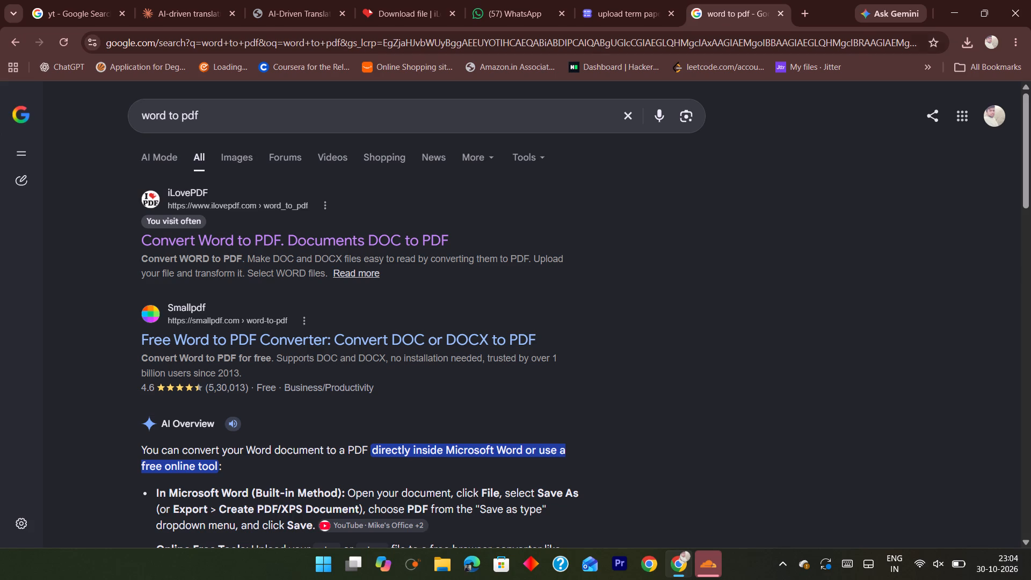
pyautogui.click(385, 242)
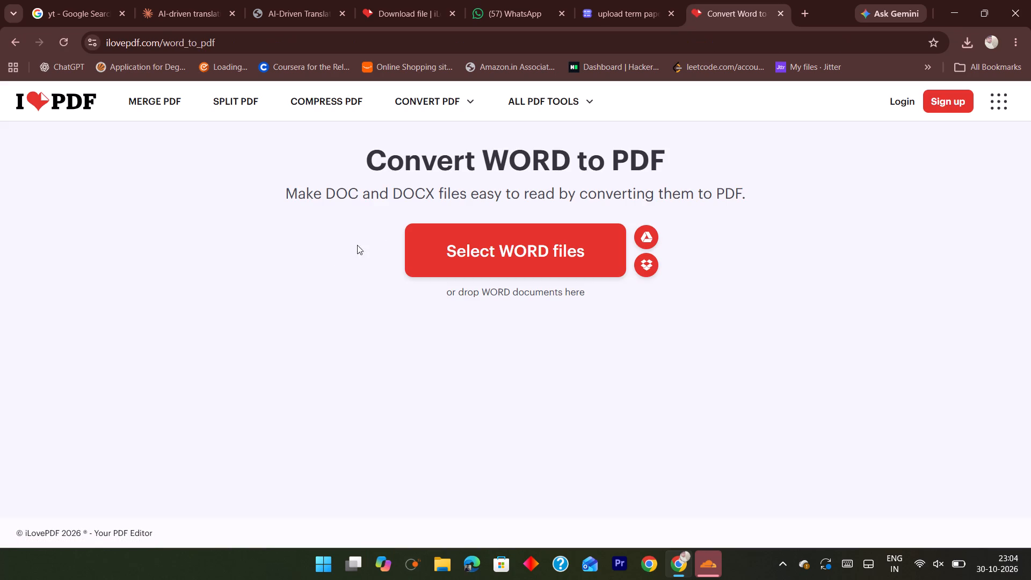
# Convert the edited Word document AI_Translation_Tools_Distributed_Teams_Term_Paper (2) to PDF and download it.
pyautogui.click(520, 243)
pyautogui.click(196, 119)
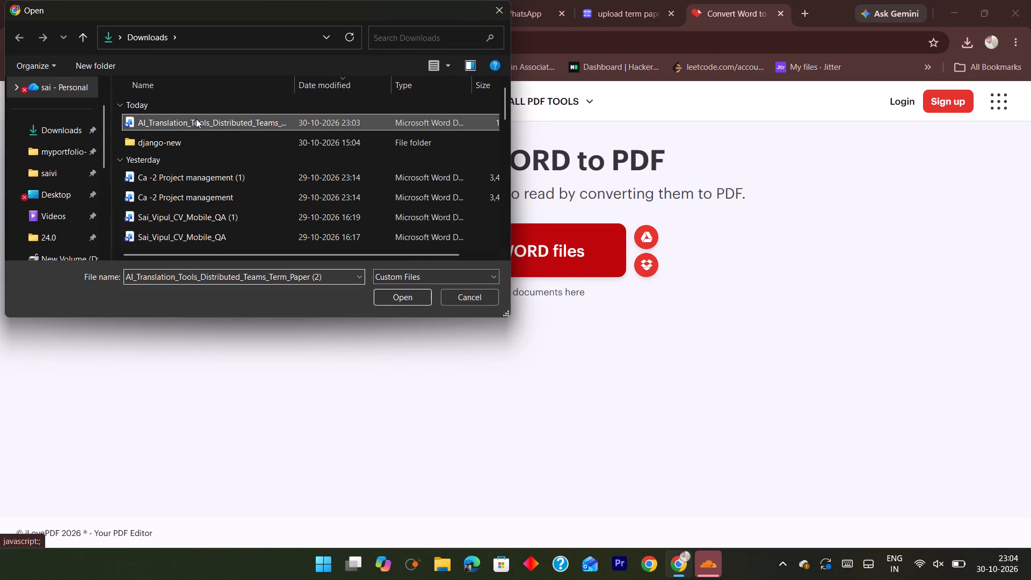
pyautogui.click(423, 293)
pyautogui.click(887, 501)
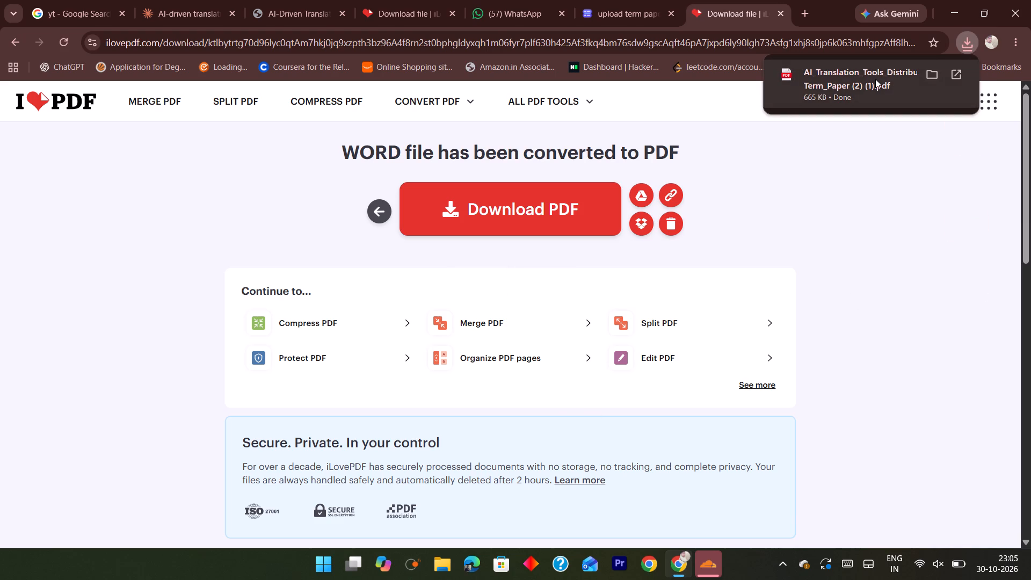
# Open the newly converted term paper PDF to check its title block and first page.
pyautogui.click(875, 79)
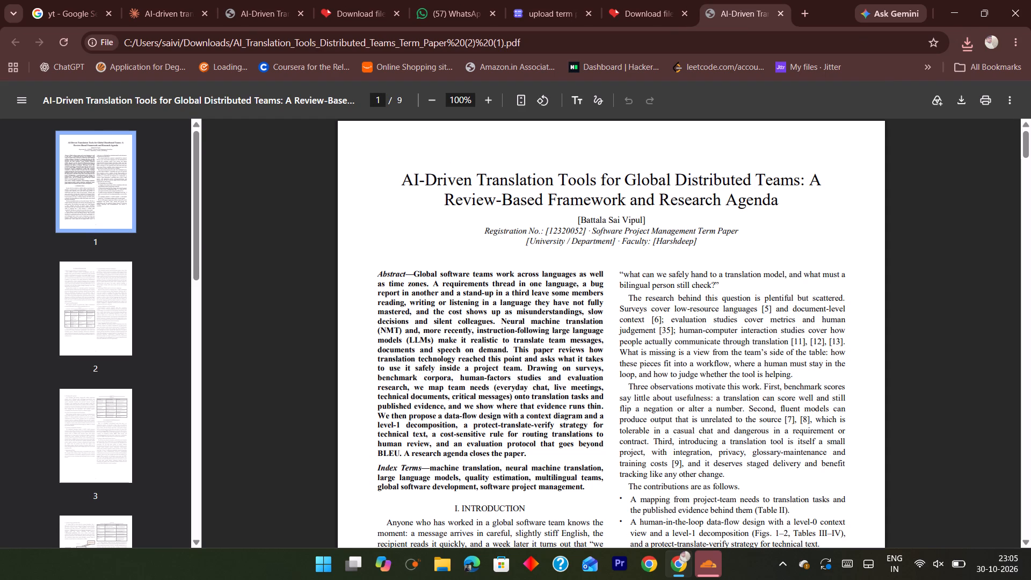
pyautogui.scroll(-11, 541, 306)
# Attach AI_Translation_Tools_Distributed_Teams_Term_Paper (2) (1).pdf to the Upload term paper question of the submission form.
pyautogui.click(667, 1)
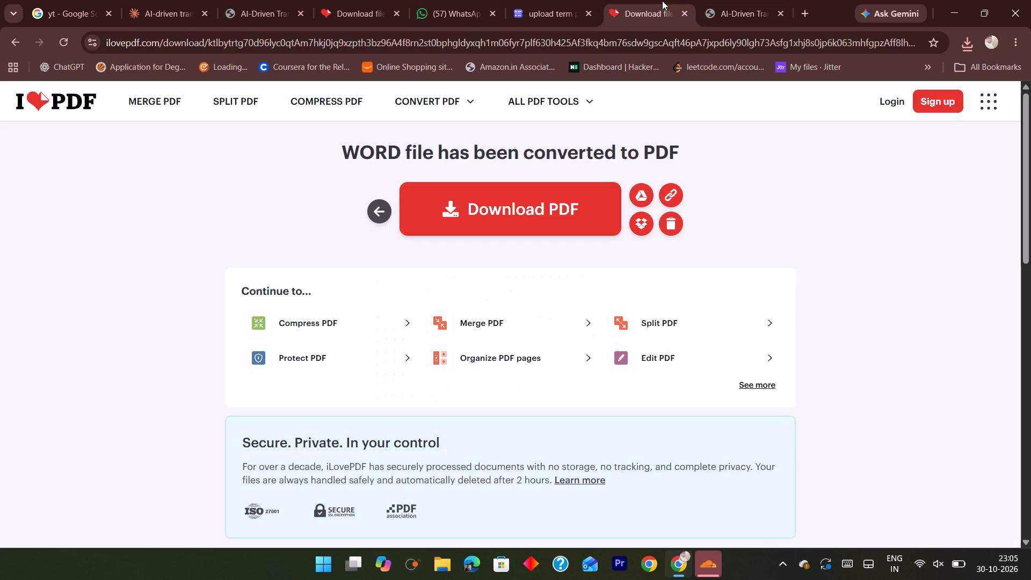
pyautogui.click(572, 6)
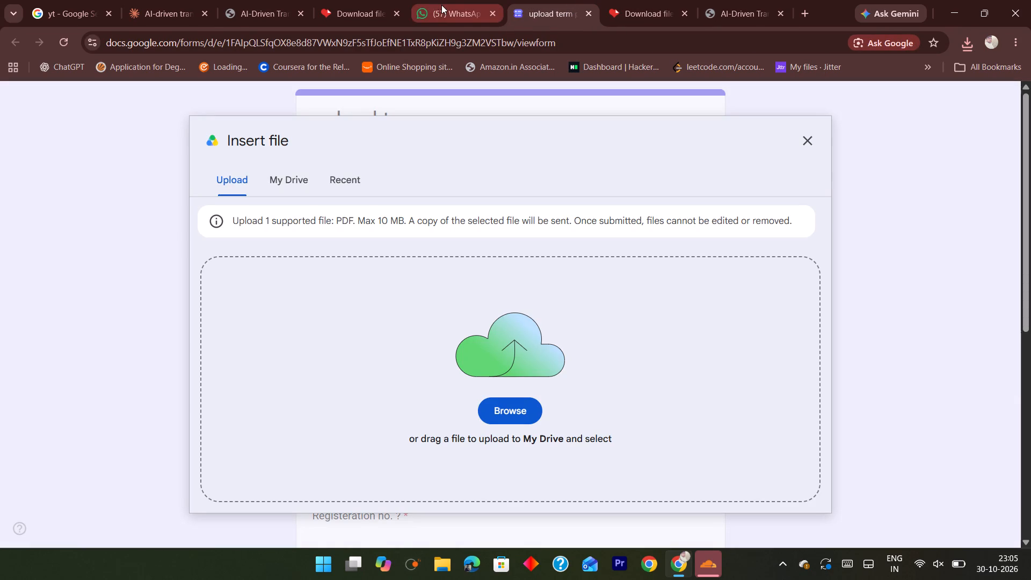
pyautogui.click(514, 409)
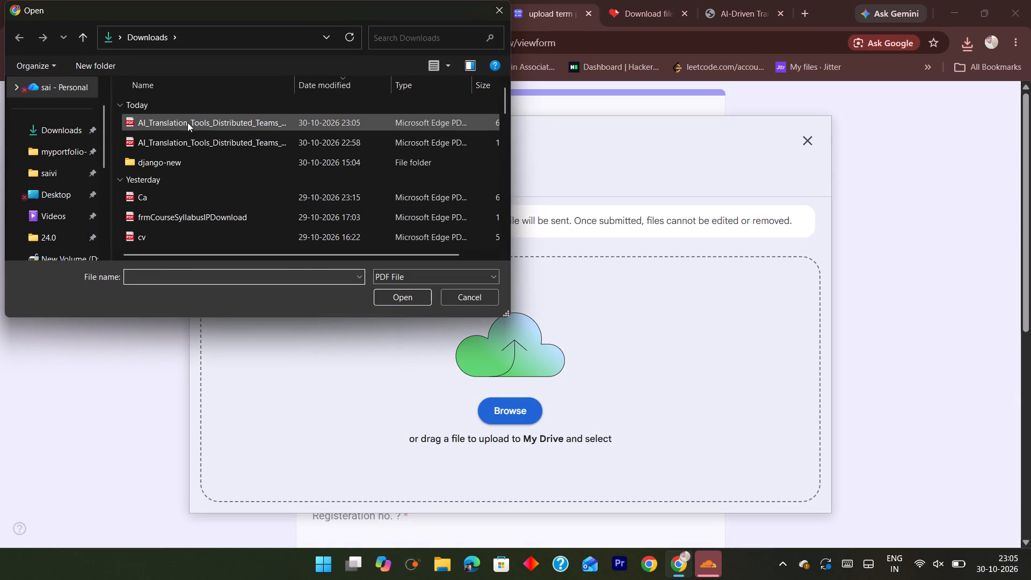
pyautogui.click(187, 122)
pyautogui.click(393, 296)
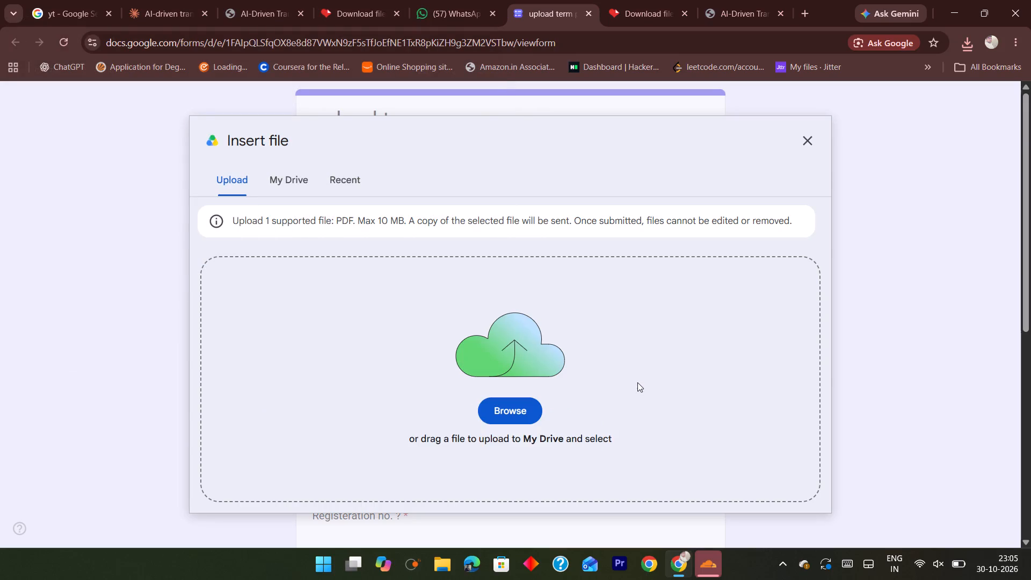
# Enter the student's full name in the form's Name question.
pyautogui.click(407, 454)
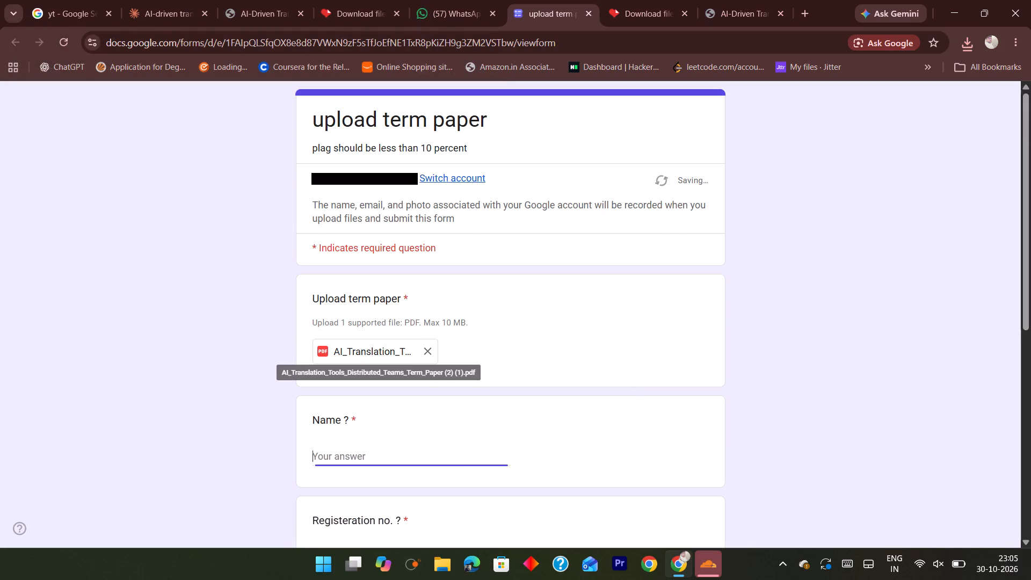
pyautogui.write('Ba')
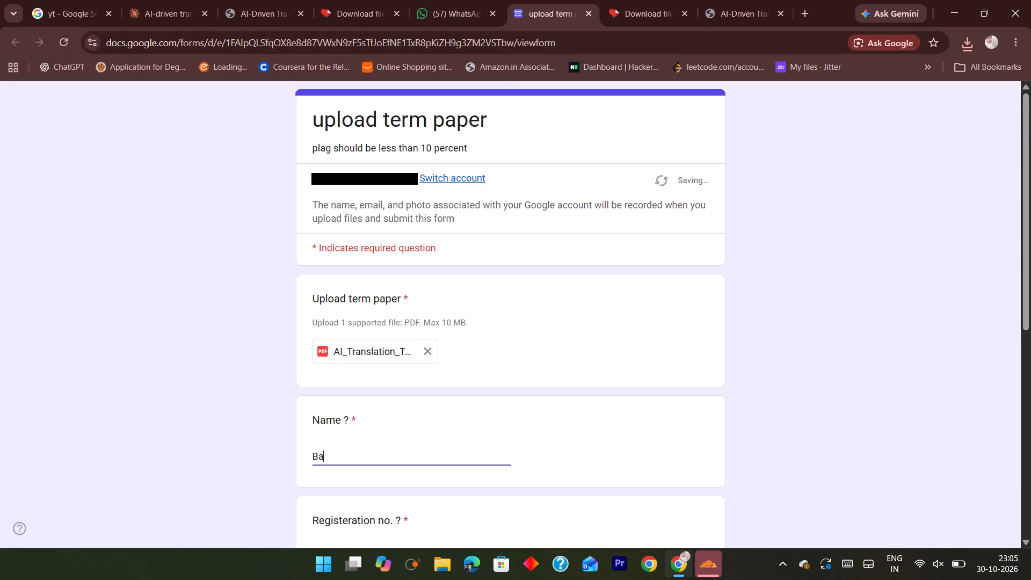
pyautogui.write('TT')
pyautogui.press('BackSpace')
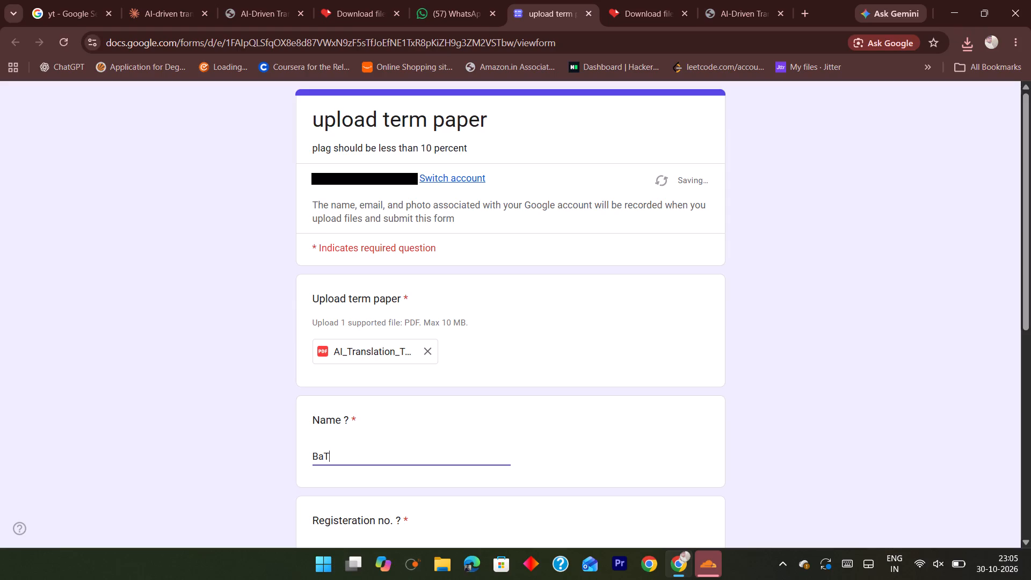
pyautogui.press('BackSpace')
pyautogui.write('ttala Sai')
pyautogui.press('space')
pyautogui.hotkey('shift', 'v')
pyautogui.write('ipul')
# Fill in the student's registration number and roll number in the matching form questions.
pyautogui.scroll(-1, 407, 454)
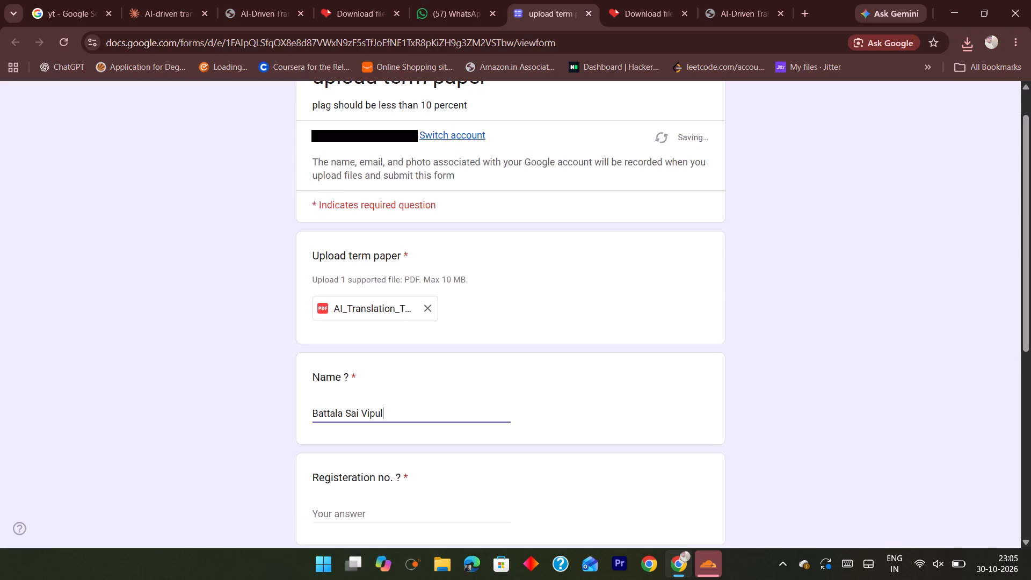
pyautogui.click(379, 514)
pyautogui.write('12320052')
pyautogui.scroll(-1, 379, 514)
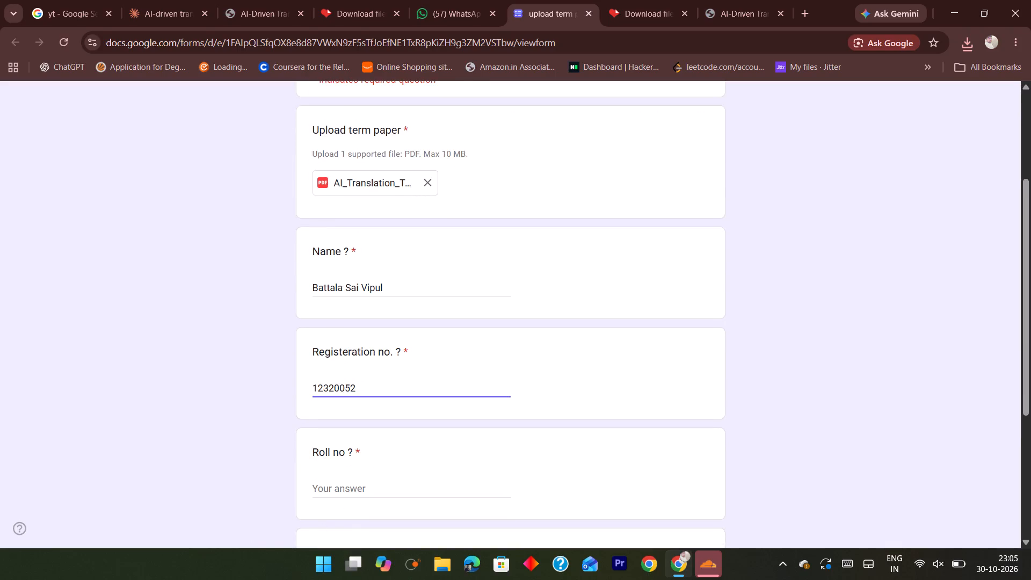
pyautogui.click(339, 489)
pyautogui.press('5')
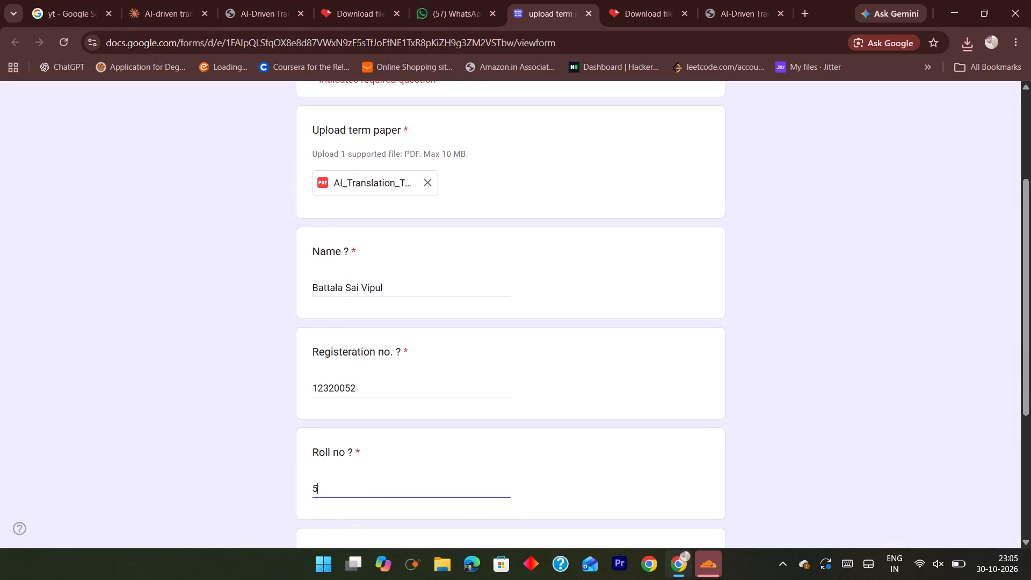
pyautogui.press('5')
# Search the web for "plagiarism checker" in a new tab and open Grammarly's Plagiarism Checker.
pyautogui.scroll(-2, 339, 489)
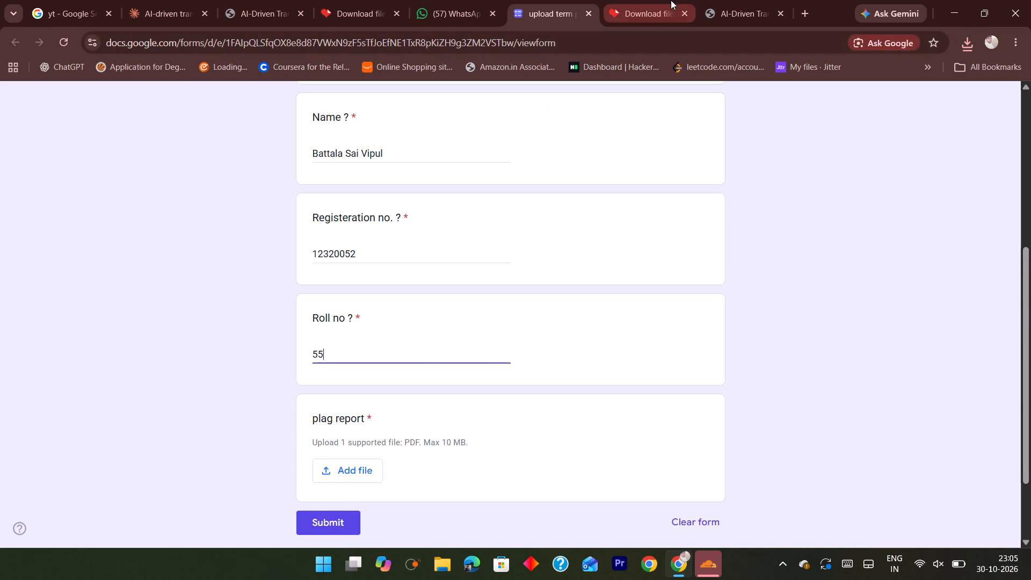
pyautogui.click(656, 6)
pyautogui.click(727, 6)
pyautogui.click(804, 12)
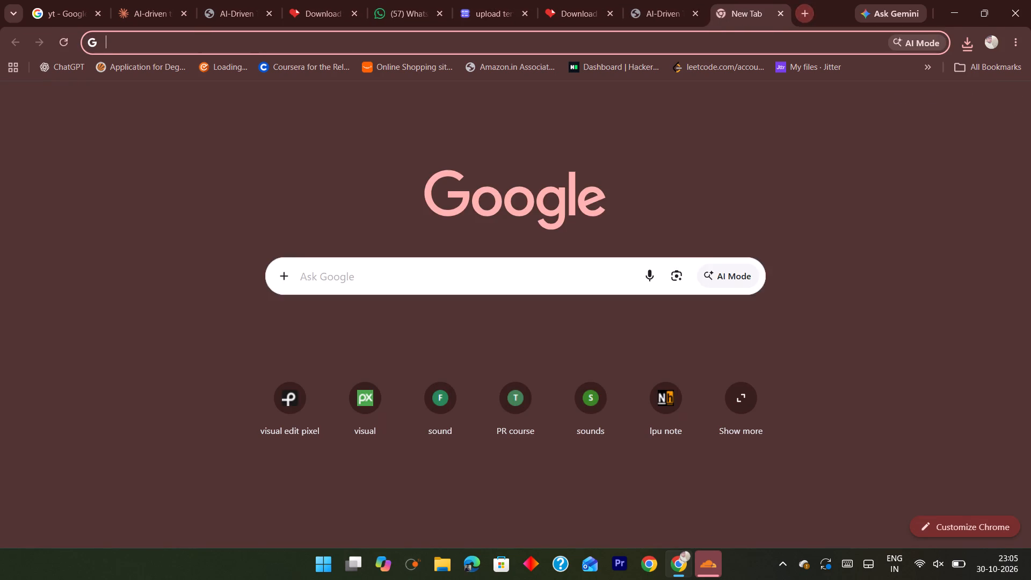
pyautogui.click(767, 41)
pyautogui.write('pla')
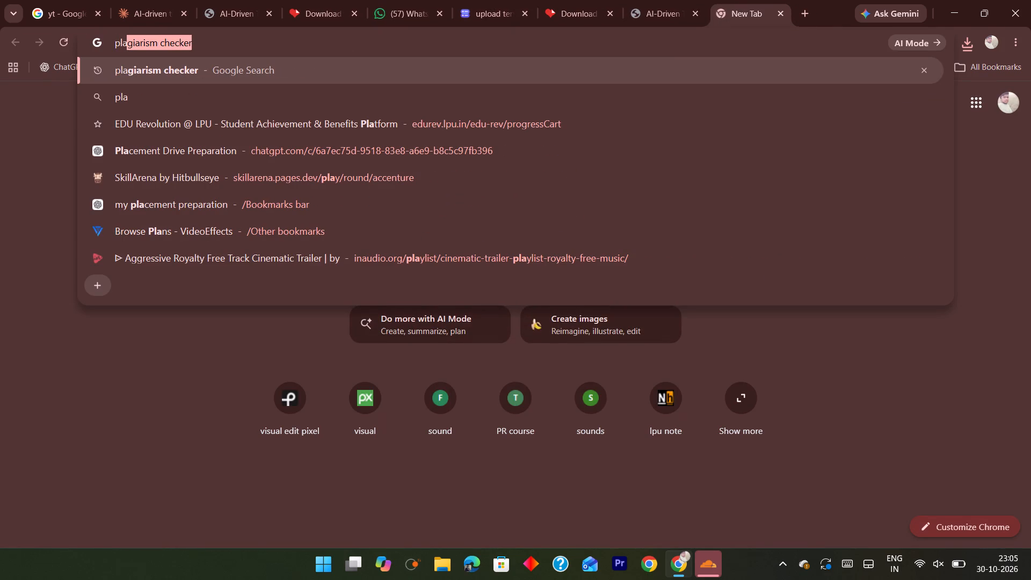
pyautogui.click(509, 79)
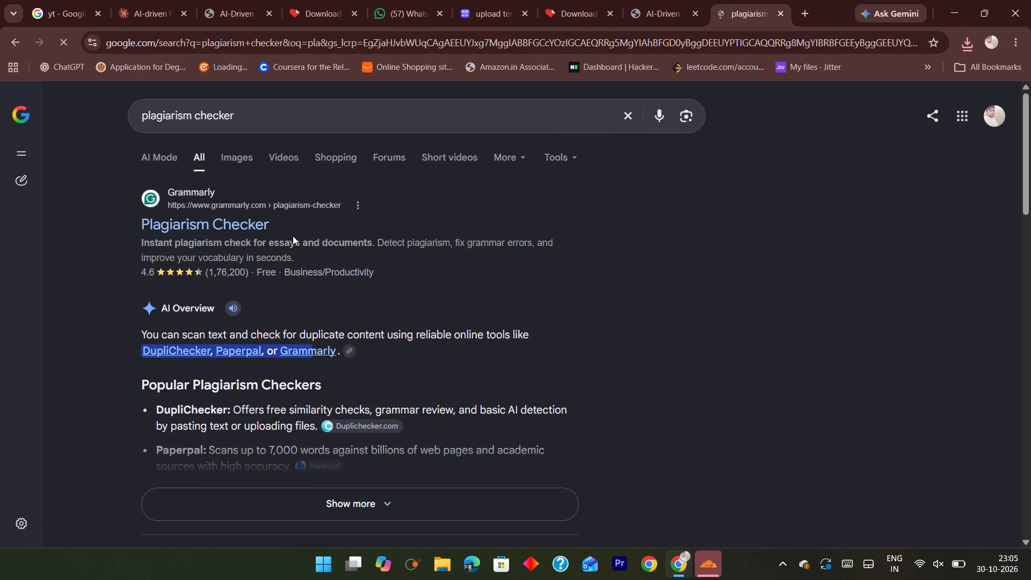
pyautogui.click(264, 221)
pyautogui.click(256, 225)
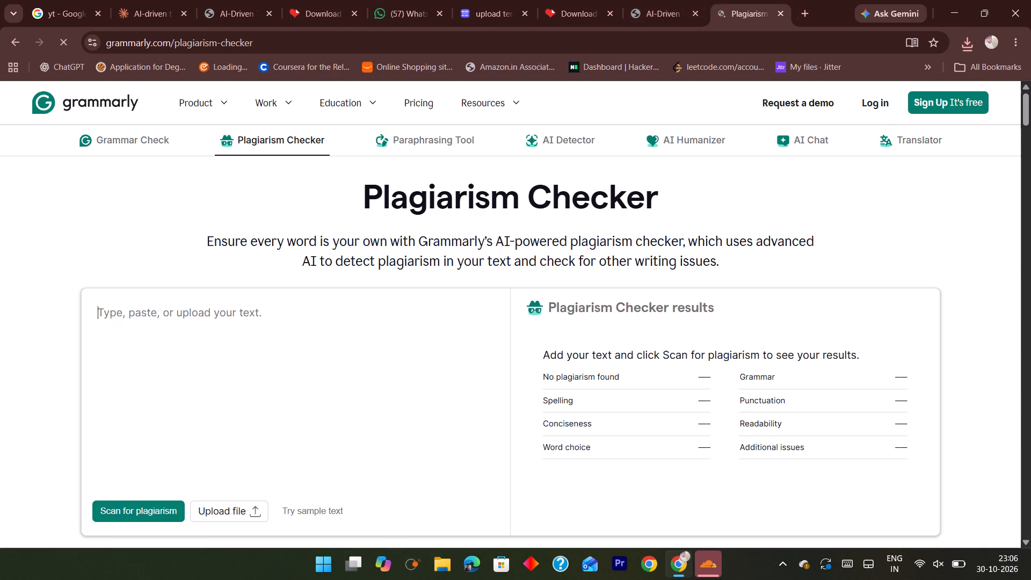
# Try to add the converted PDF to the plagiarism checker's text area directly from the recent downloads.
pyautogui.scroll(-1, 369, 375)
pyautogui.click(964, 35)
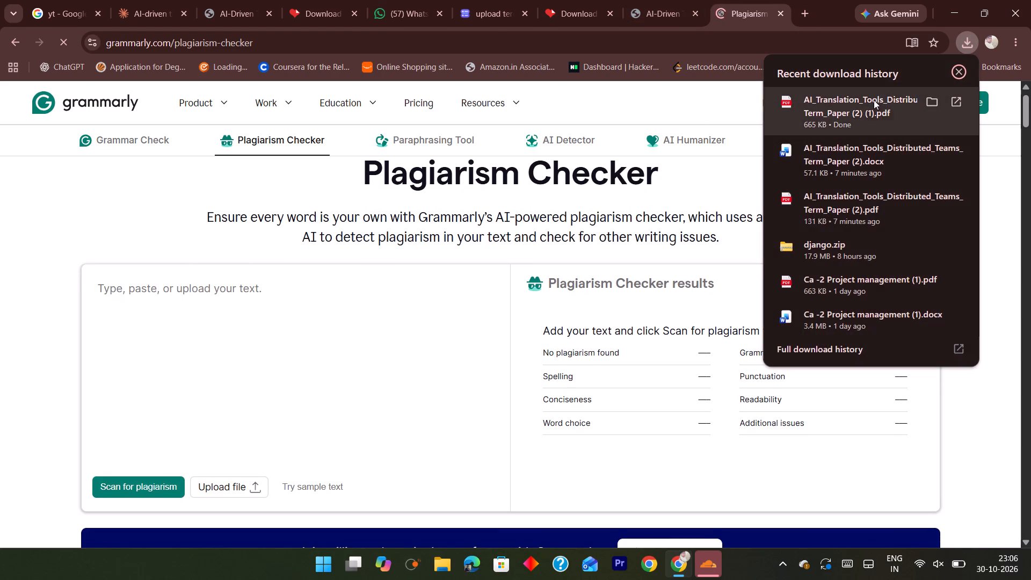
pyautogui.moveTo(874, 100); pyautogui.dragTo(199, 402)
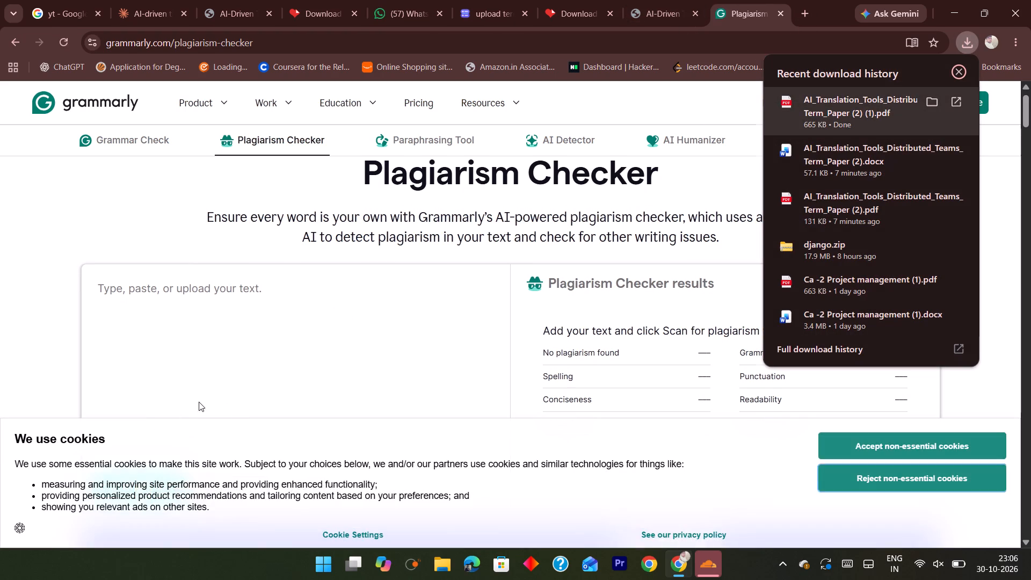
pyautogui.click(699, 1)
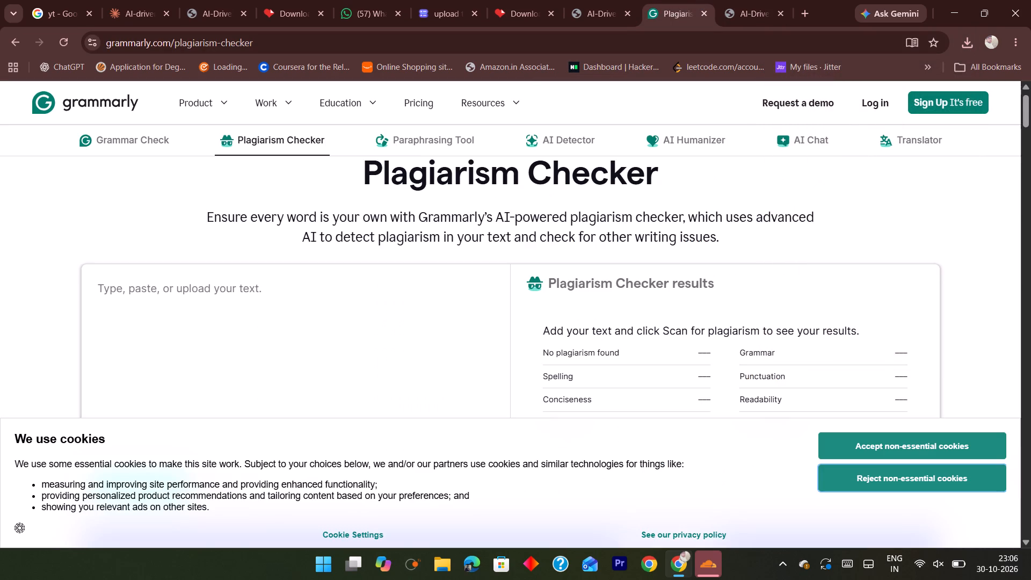
# Upload the converted term paper PDF from the Downloads folder to the plagiarism checker.
pyautogui.click(265, 393)
pyautogui.scroll(-1, 265, 393)
pyautogui.click(237, 371)
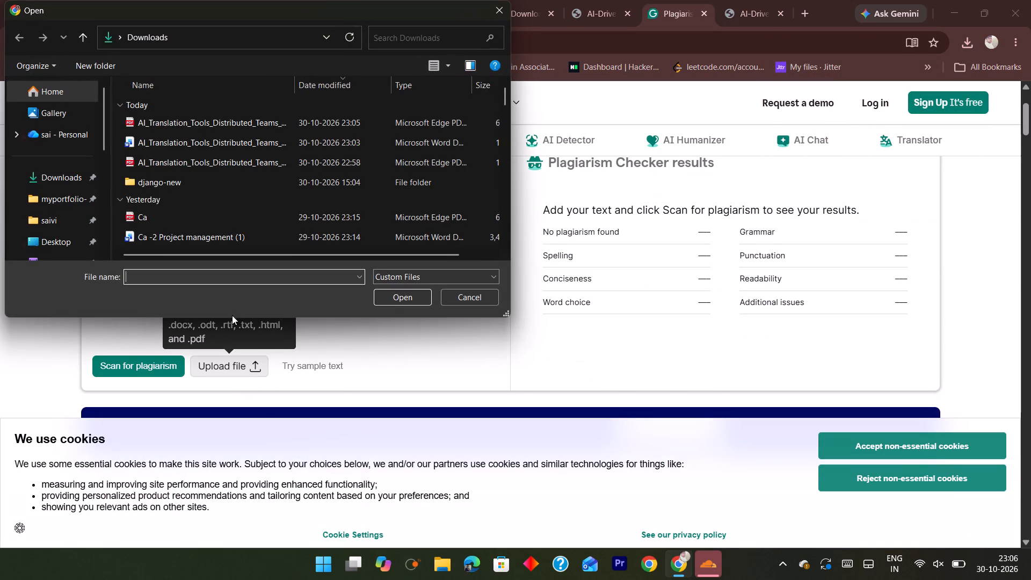
pyautogui.click(165, 114)
pyautogui.click(403, 300)
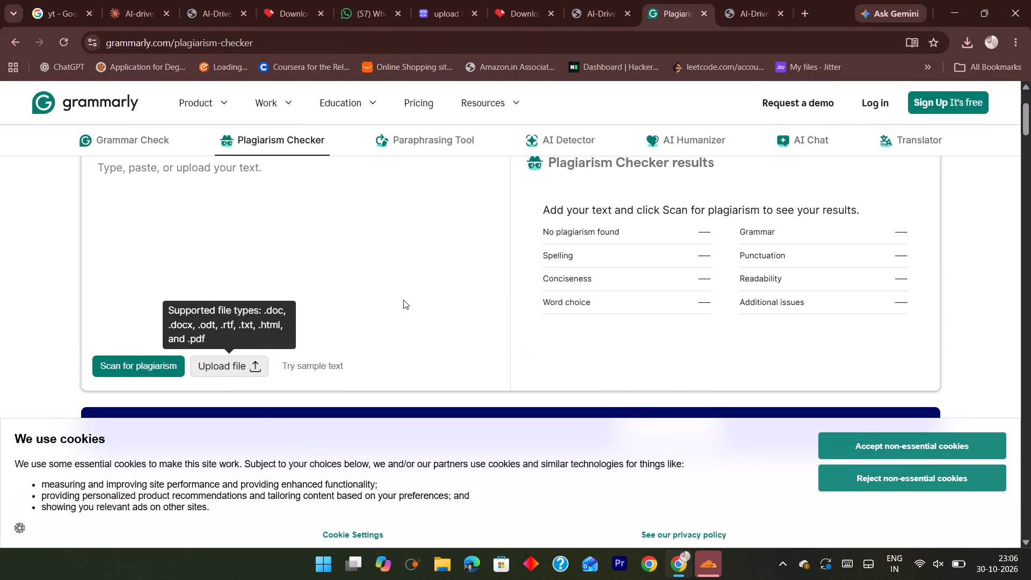
# Look through the uploaded paper's text and reject the site's non-essential cookies.
pyautogui.scroll(-2, 373, 314)
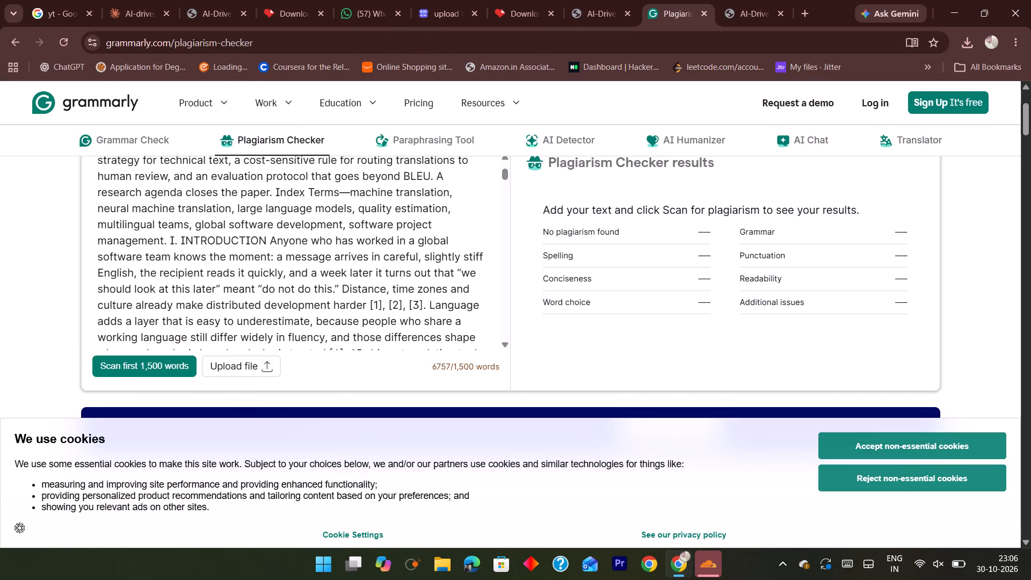
pyautogui.scroll(-1, 373, 314)
pyautogui.click(910, 479)
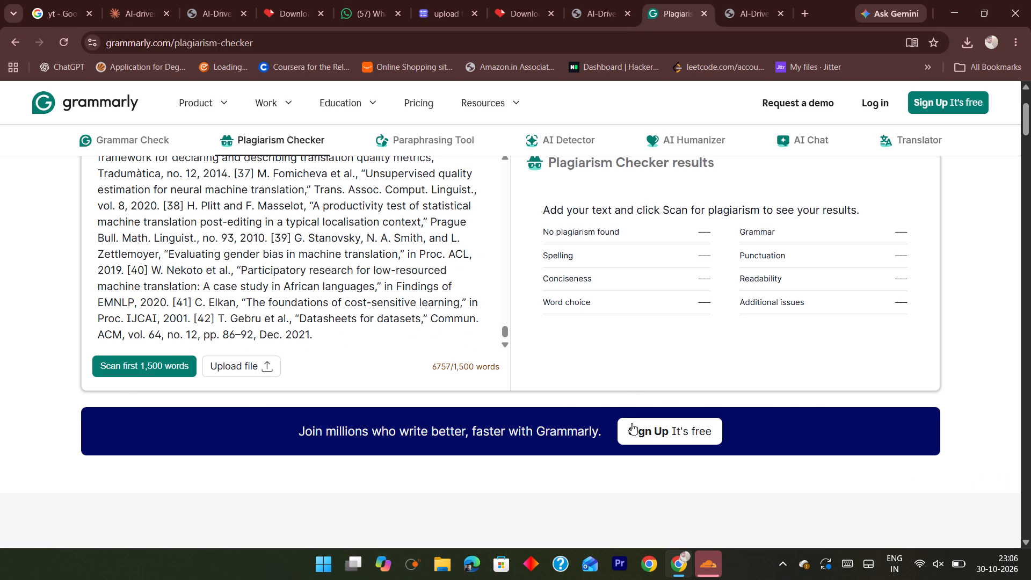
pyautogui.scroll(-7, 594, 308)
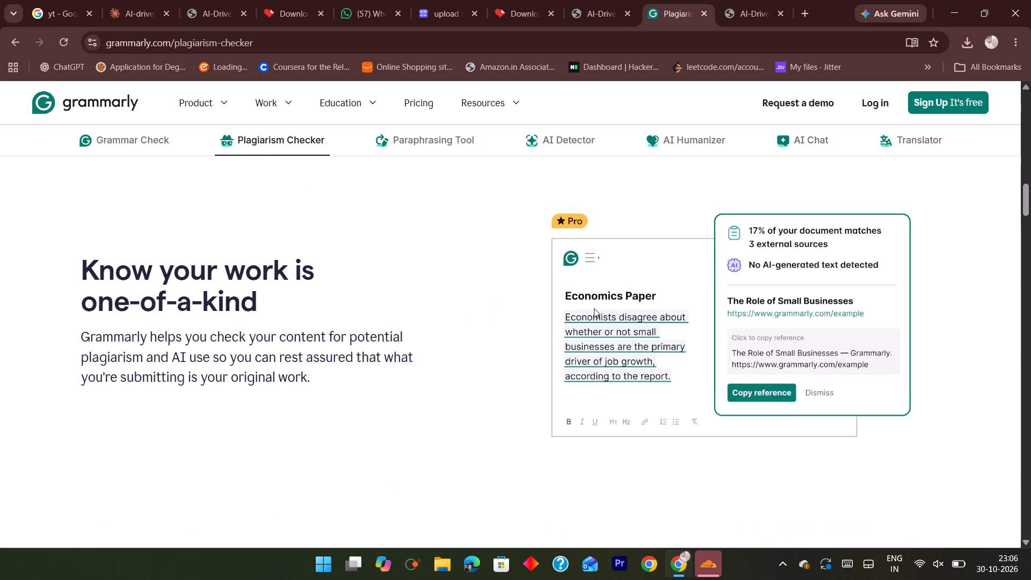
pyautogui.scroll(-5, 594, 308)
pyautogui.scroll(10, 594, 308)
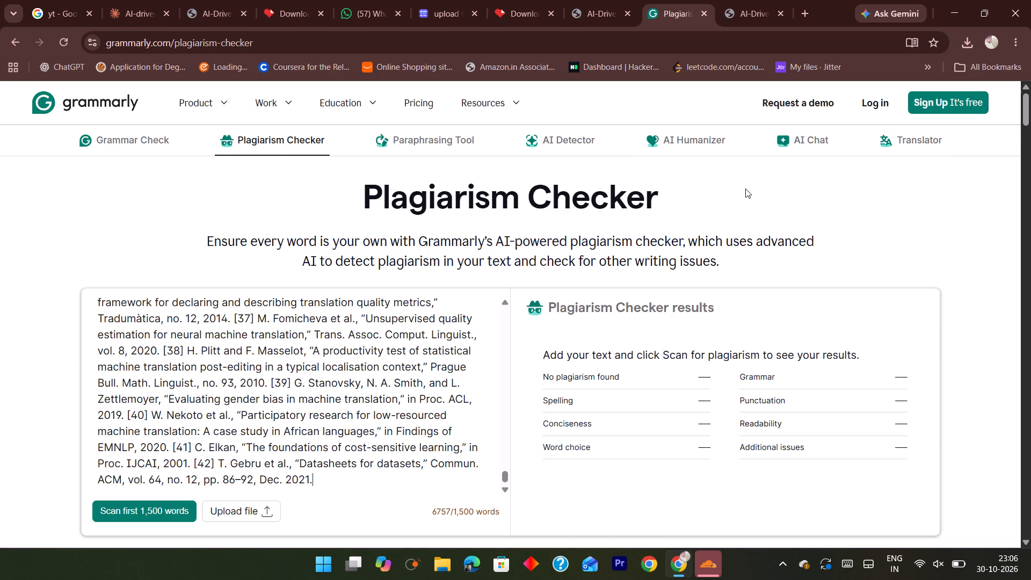
# Search the web for "plagiarism checker" in a new tab and open the DupliChecker plagiarism checker.
pyautogui.click(750, 2)
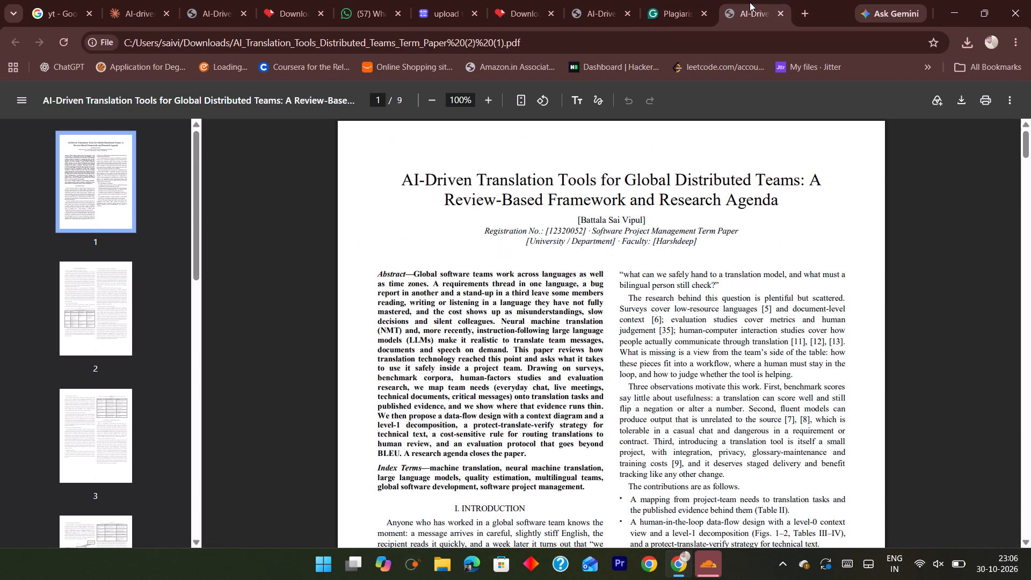
pyautogui.click(803, 11)
pyautogui.click(705, 40)
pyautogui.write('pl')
pyautogui.click(650, 64)
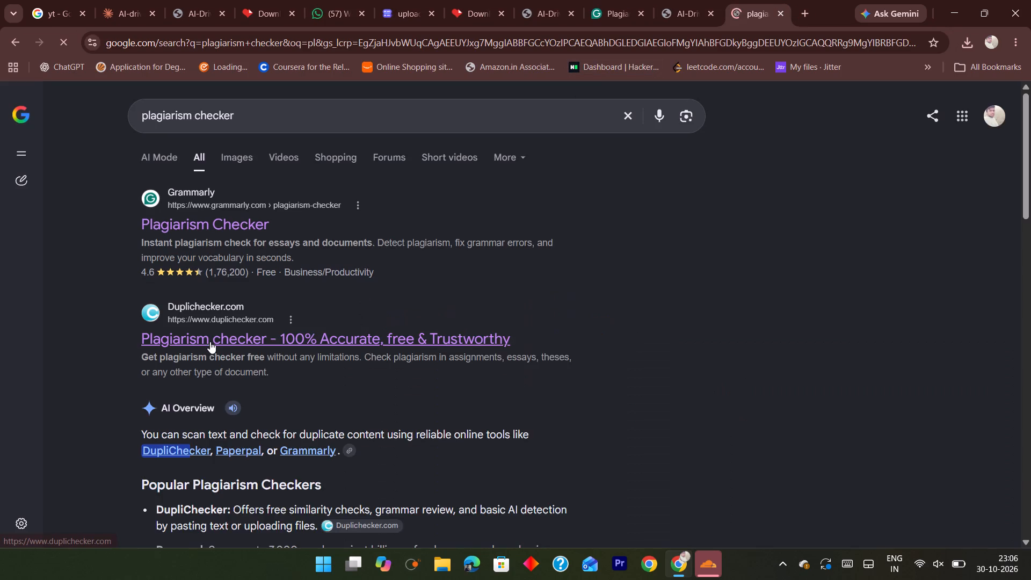
pyautogui.scroll(-1, 210, 342)
pyautogui.click(213, 264)
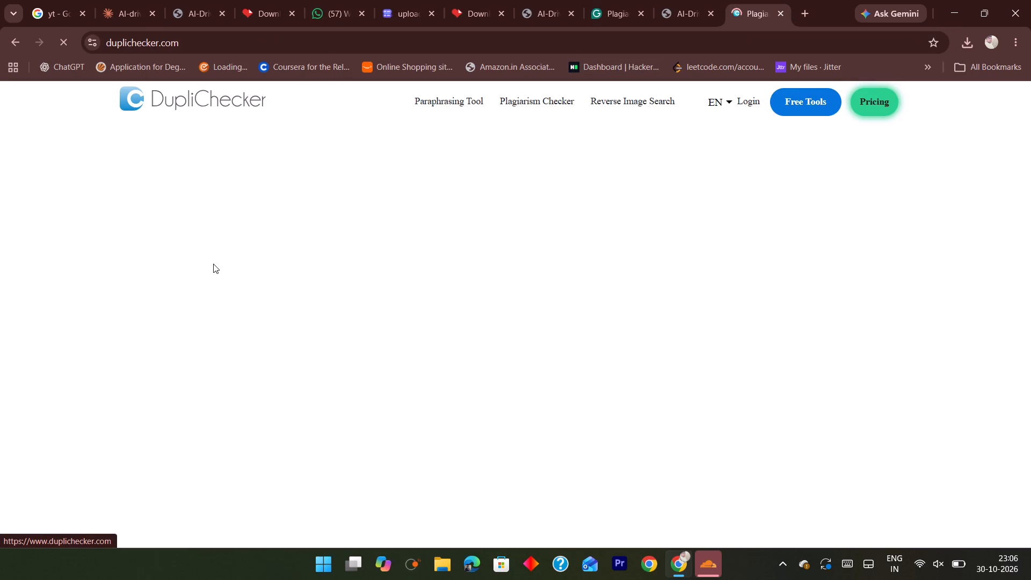
# Upload the converted PDF AI_Translation_Tools_Distributed_Teams_Term_Paper (2) (1) from the Downloads folder to DupliChecker.
pyautogui.scroll(-1, 559, 354)
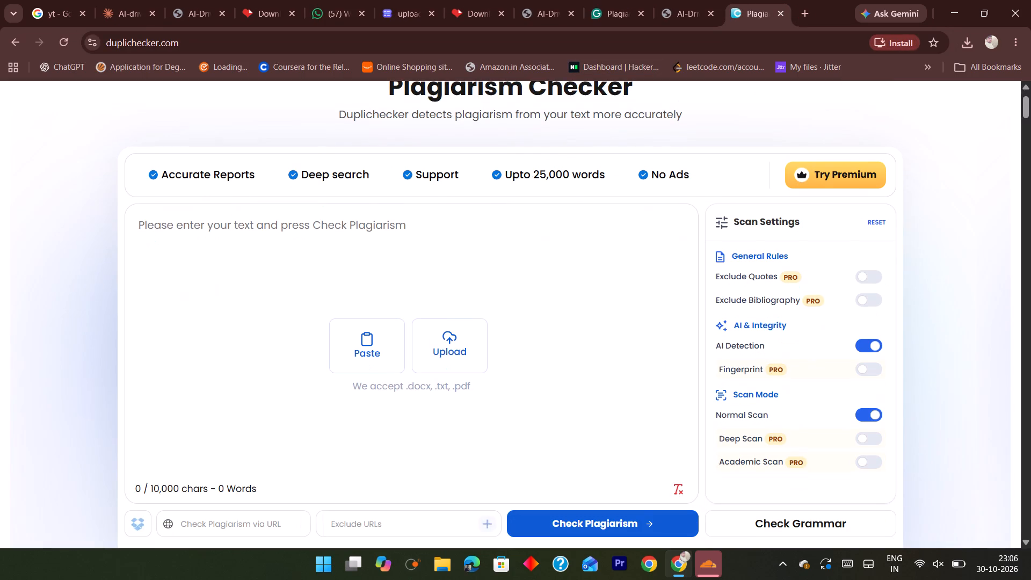
pyautogui.click(449, 355)
pyautogui.click(232, 125)
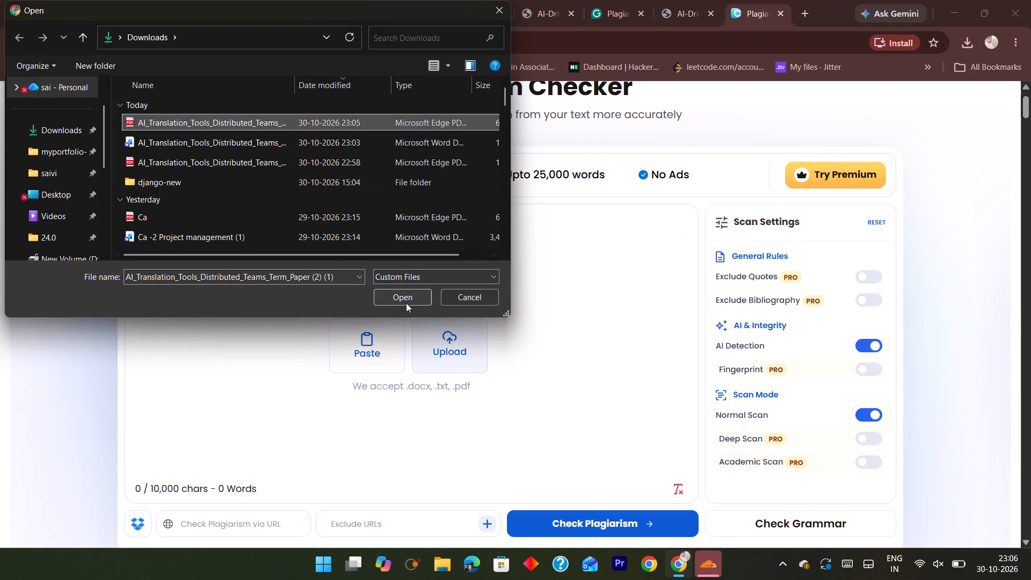
pyautogui.click(405, 296)
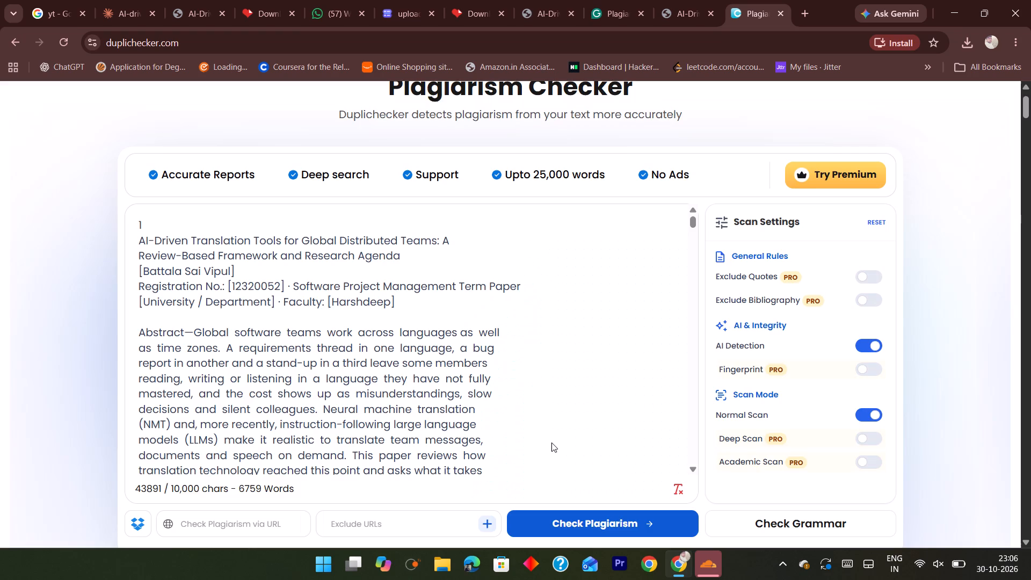
# Start the plagiarism check on the uploaded term paper and submit the human verification.
pyautogui.click(587, 533)
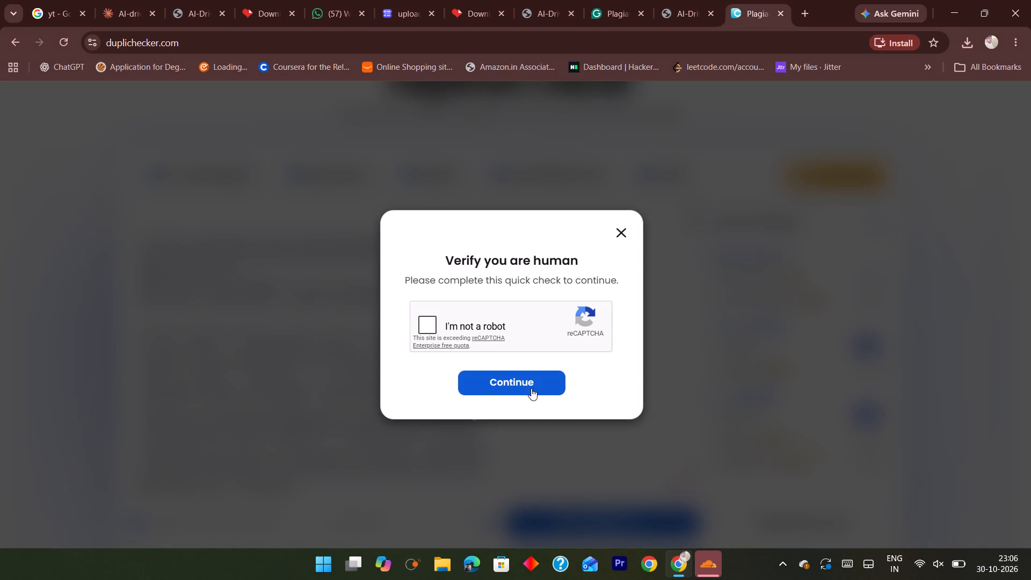
pyautogui.click(424, 316)
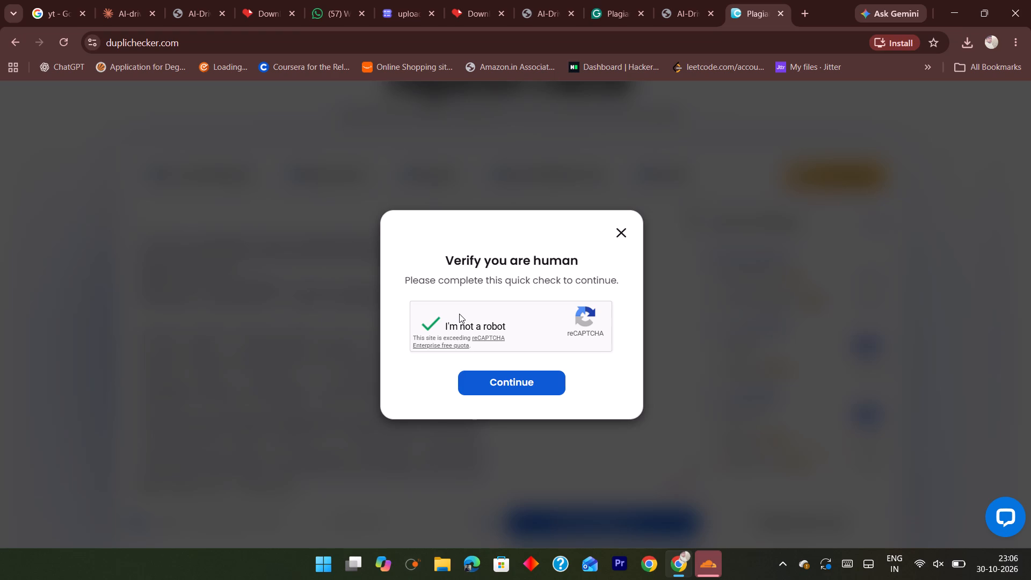
pyautogui.click(512, 388)
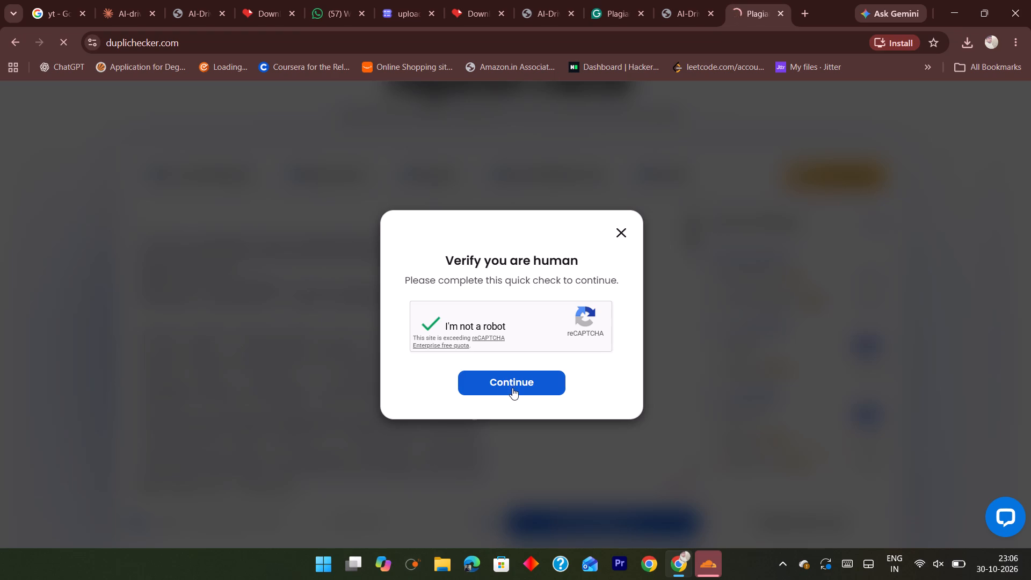
pyautogui.click(512, 388)
pyautogui.click(513, 386)
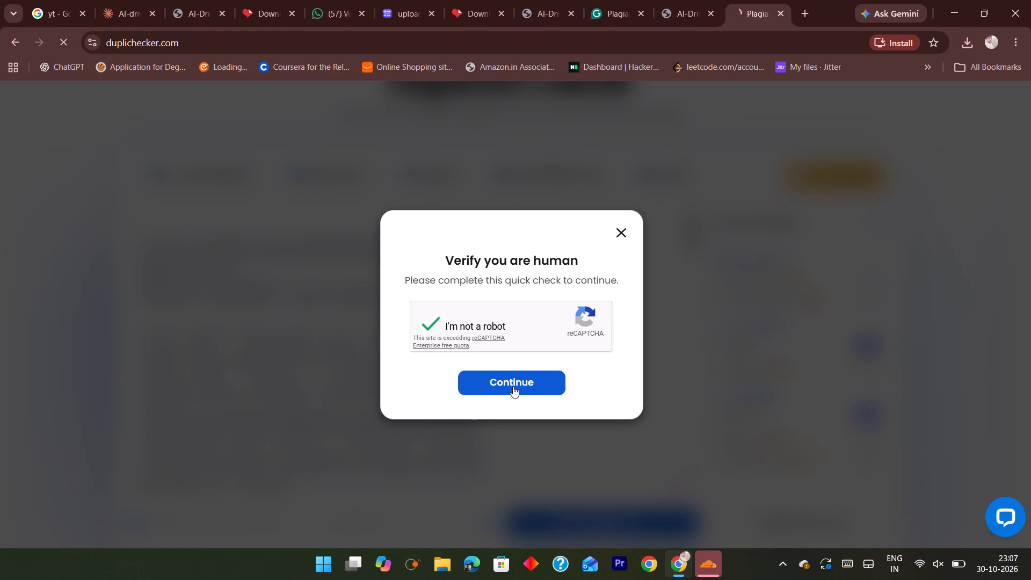
pyautogui.click(513, 386)
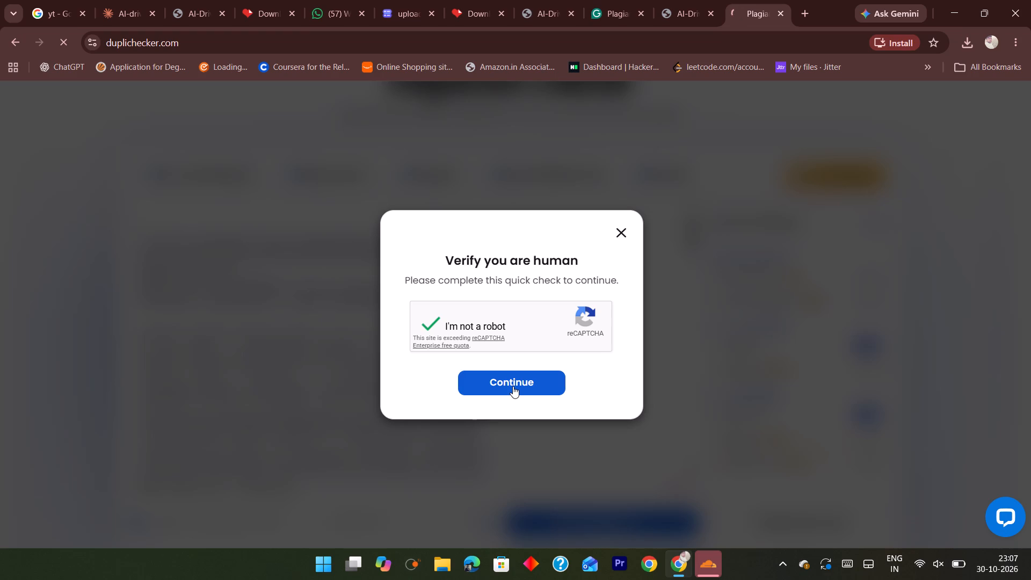
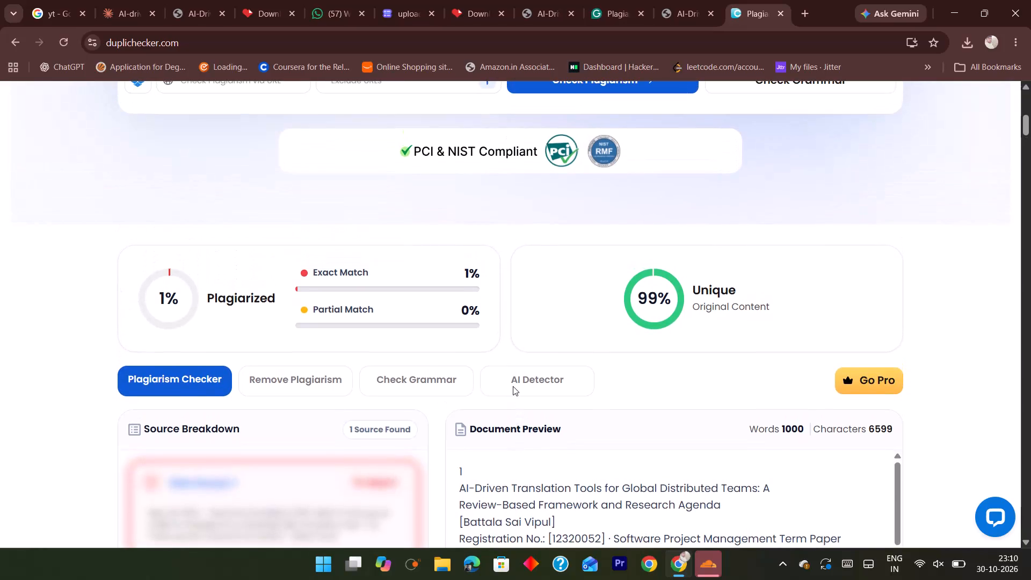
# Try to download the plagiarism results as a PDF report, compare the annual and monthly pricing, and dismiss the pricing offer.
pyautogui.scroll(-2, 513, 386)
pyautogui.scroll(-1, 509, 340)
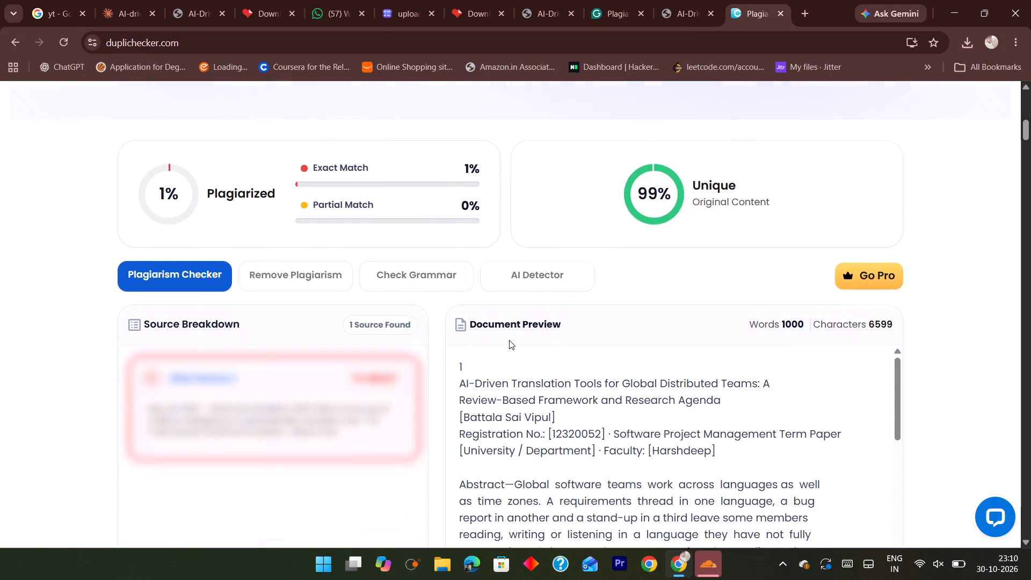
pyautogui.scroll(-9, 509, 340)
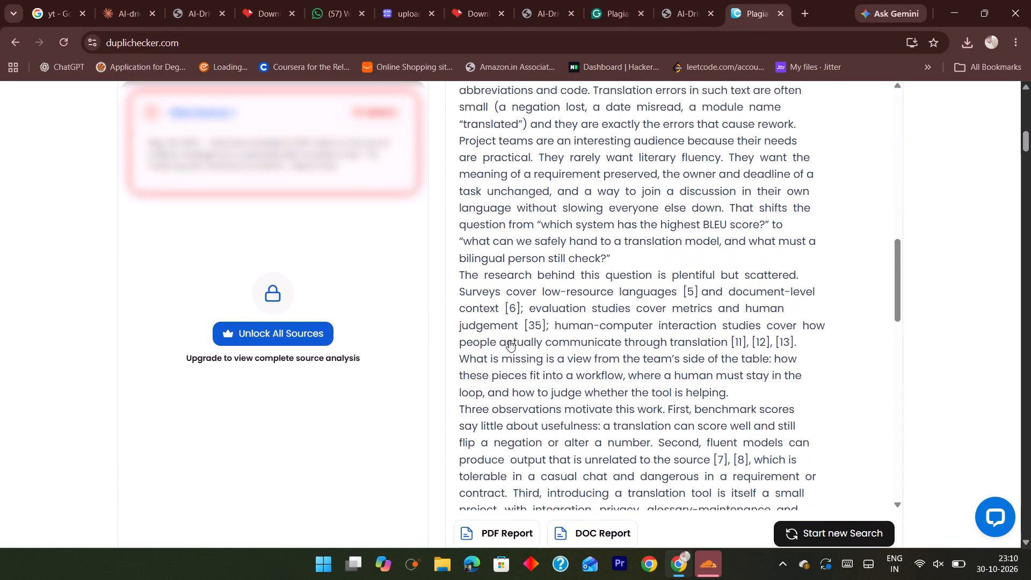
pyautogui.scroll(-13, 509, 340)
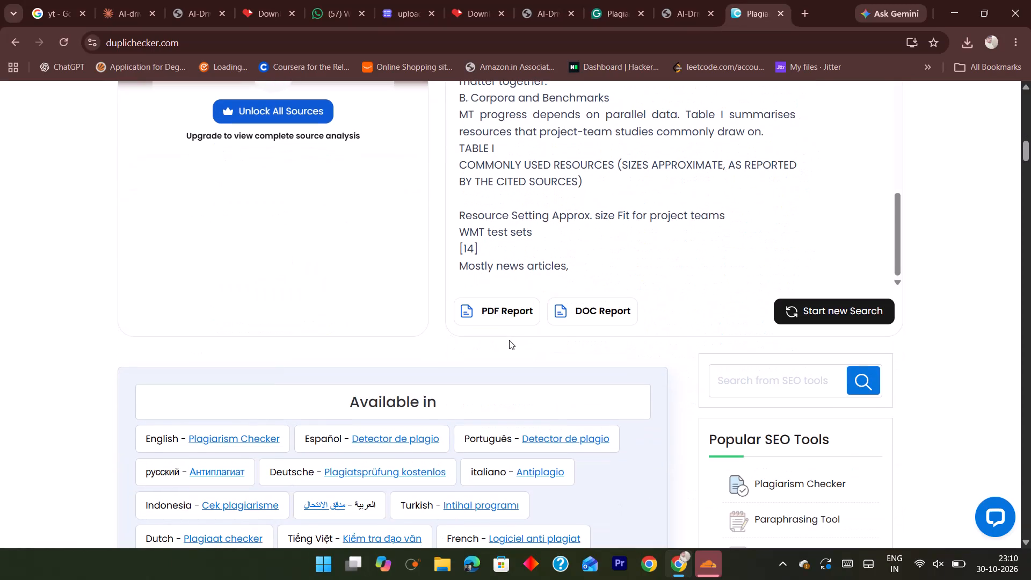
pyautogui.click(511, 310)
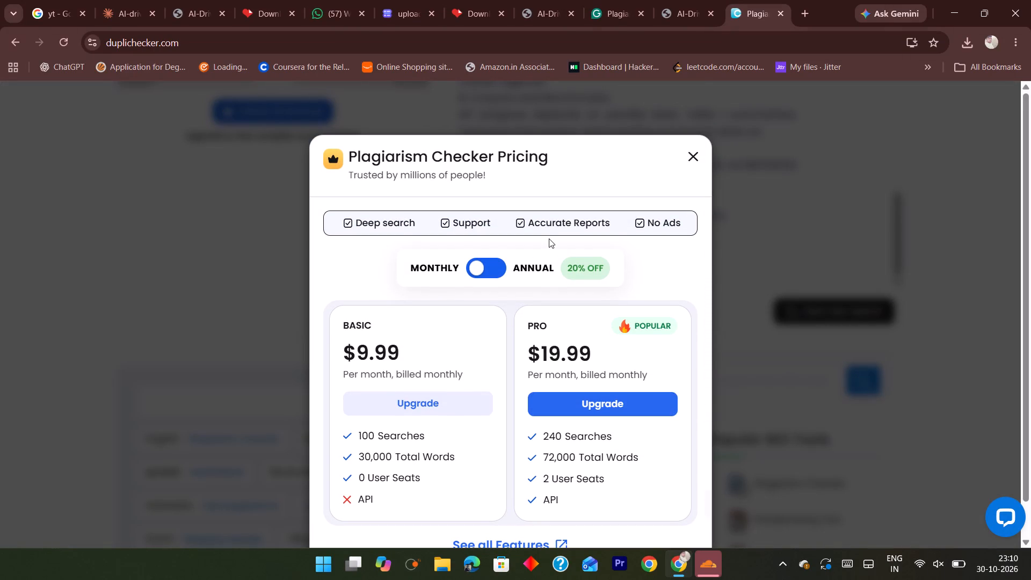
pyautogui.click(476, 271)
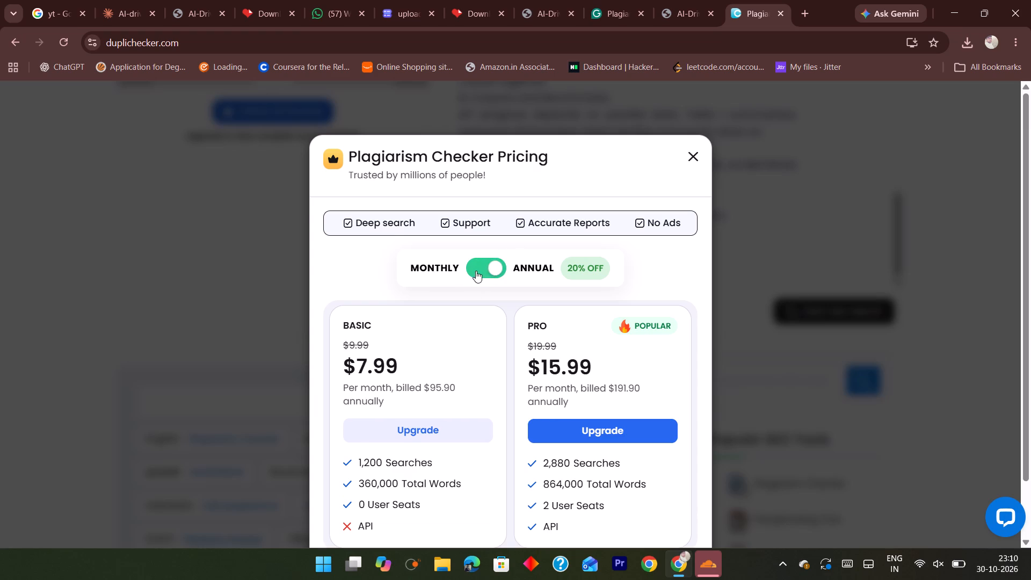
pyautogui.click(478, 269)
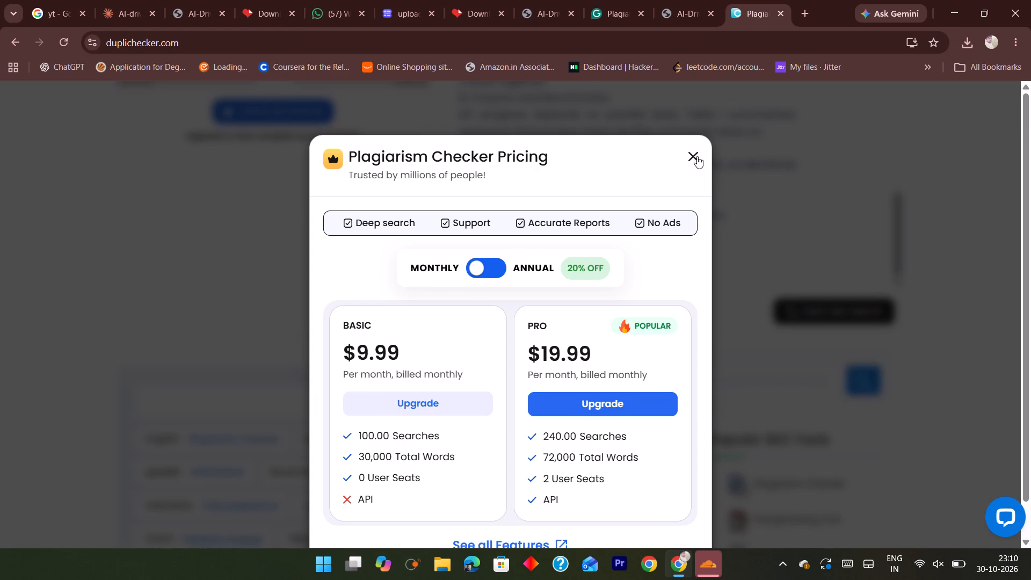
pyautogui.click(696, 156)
# Look through the document preview, the report options and the plagiarism and uniqueness percentages on the results page.
pyautogui.scroll(4, 622, 236)
pyautogui.scroll(-1, 446, 244)
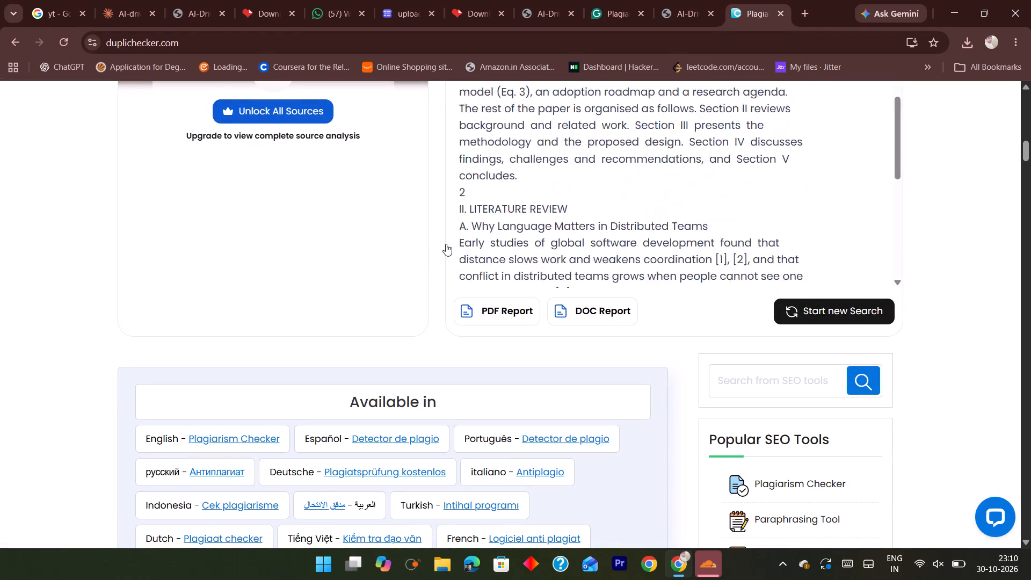
pyautogui.scroll(-4, 446, 244)
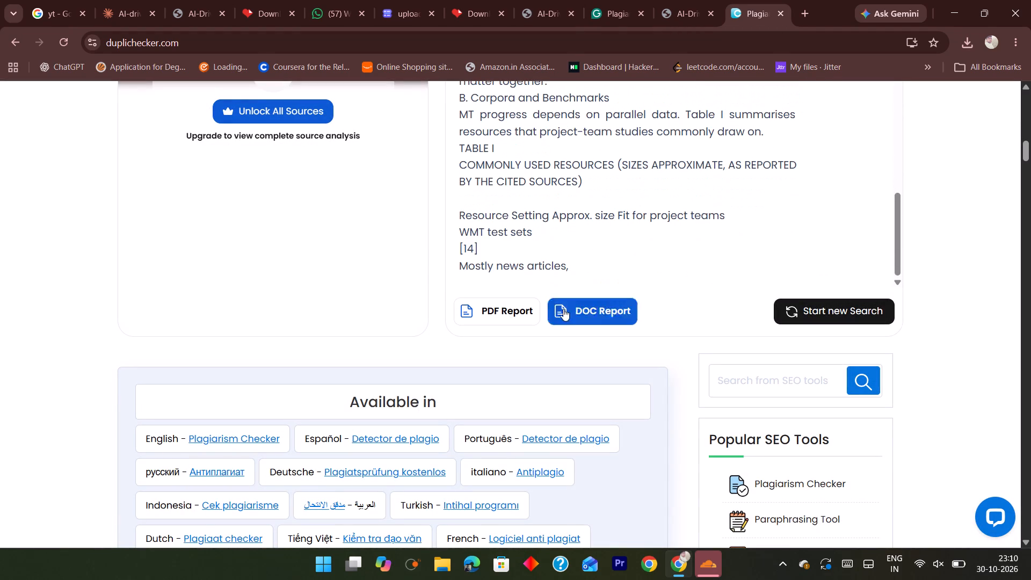
pyautogui.scroll(7, 412, 249)
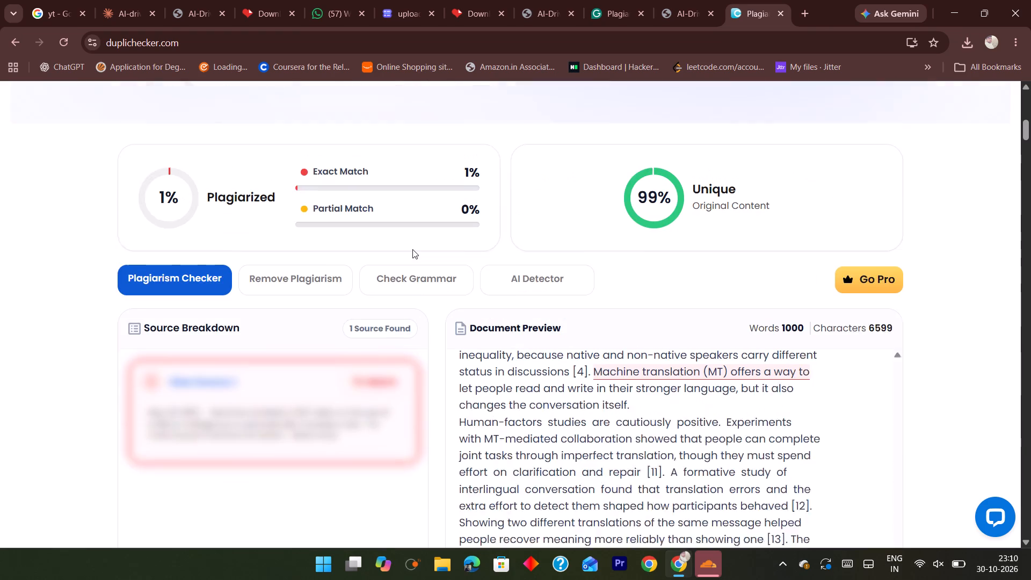
pyautogui.scroll(1, 412, 249)
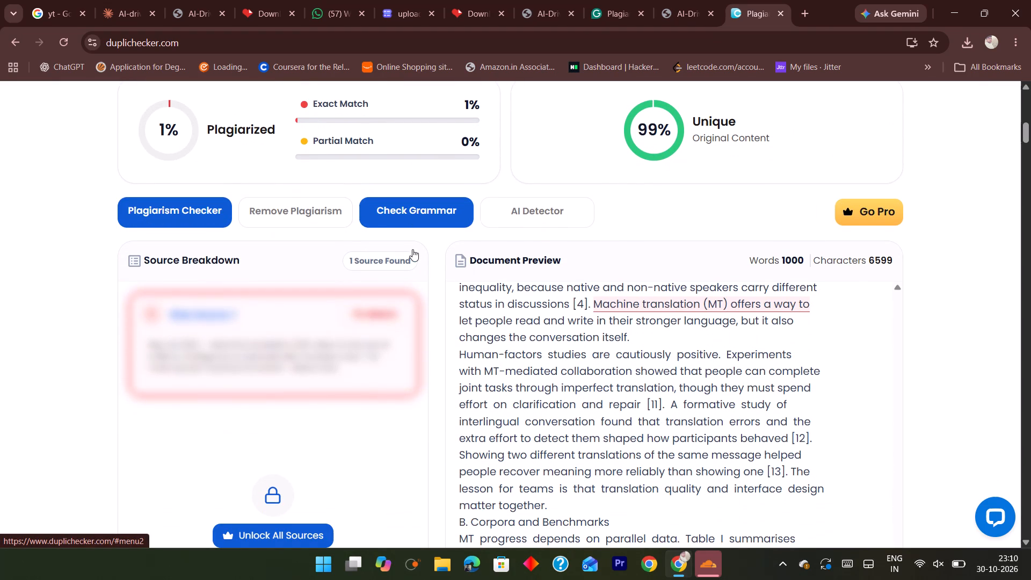
pyautogui.scroll(4, 412, 249)
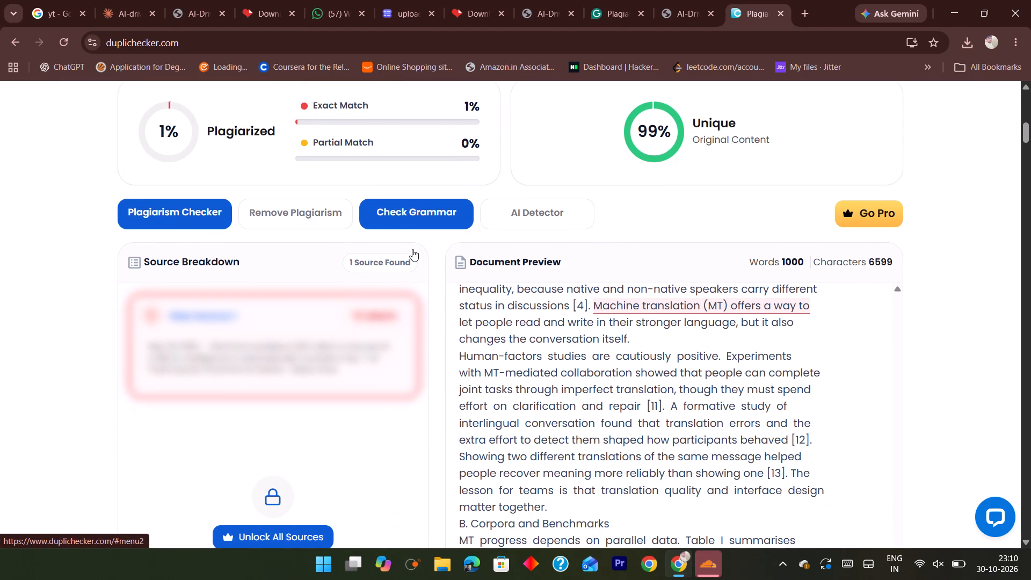
pyautogui.scroll(1, 412, 249)
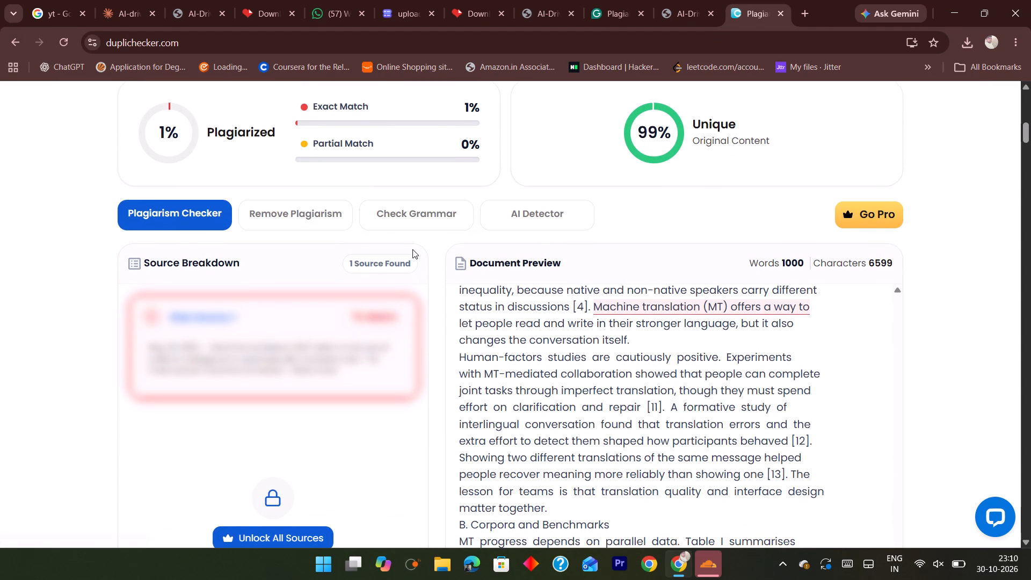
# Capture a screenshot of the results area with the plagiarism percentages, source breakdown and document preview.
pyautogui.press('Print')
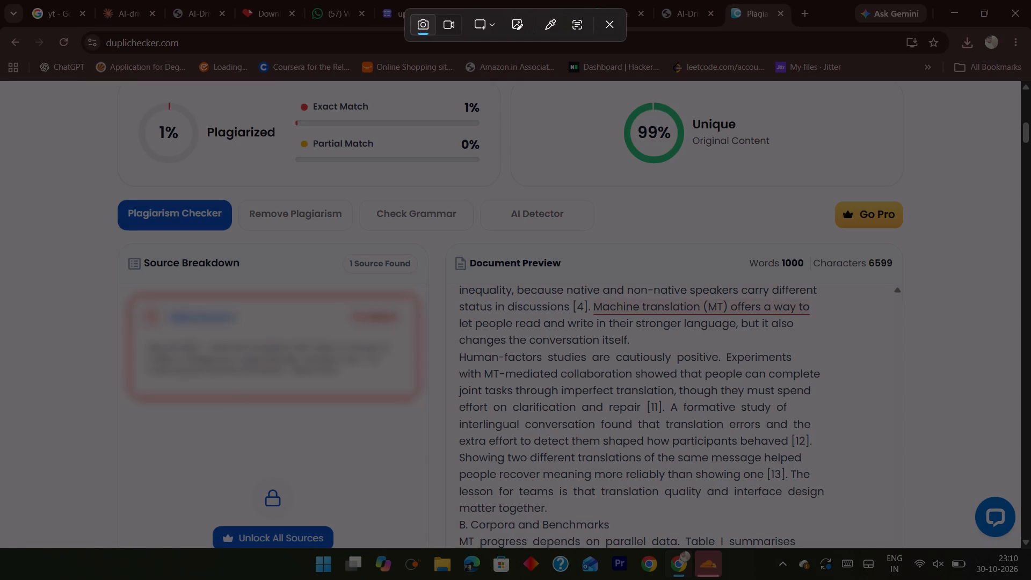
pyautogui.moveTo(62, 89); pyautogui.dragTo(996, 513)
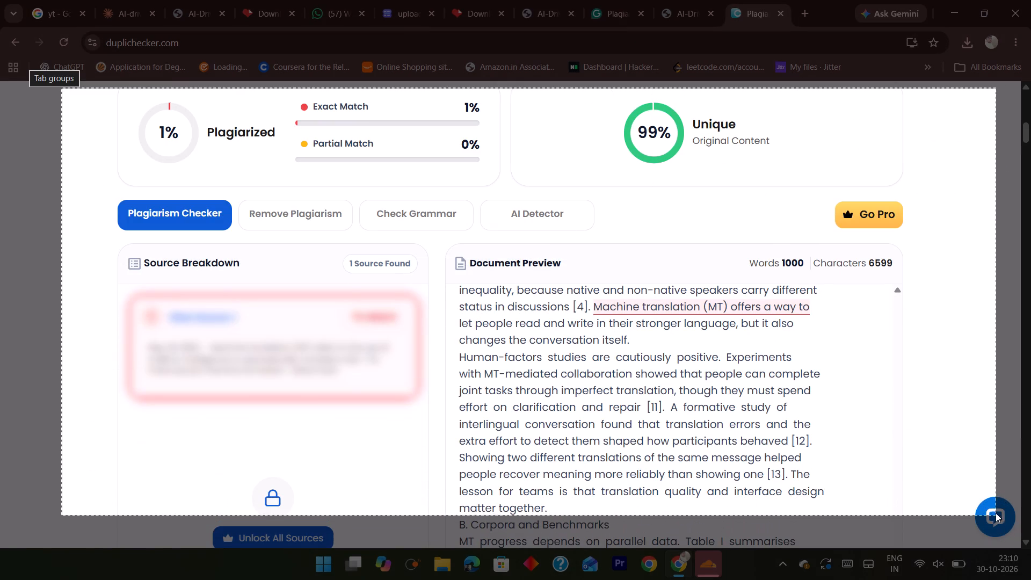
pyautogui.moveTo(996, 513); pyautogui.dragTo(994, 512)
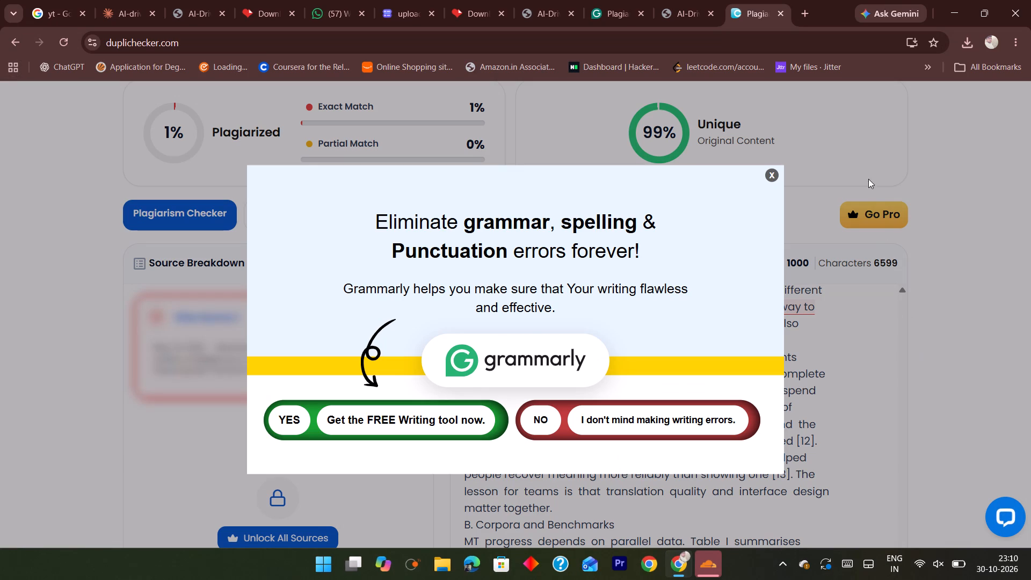
# Dismiss the Grammarly advertisement and capture the results area again, from the plagiarism percentages down through the document preview.
pyautogui.click(778, 165)
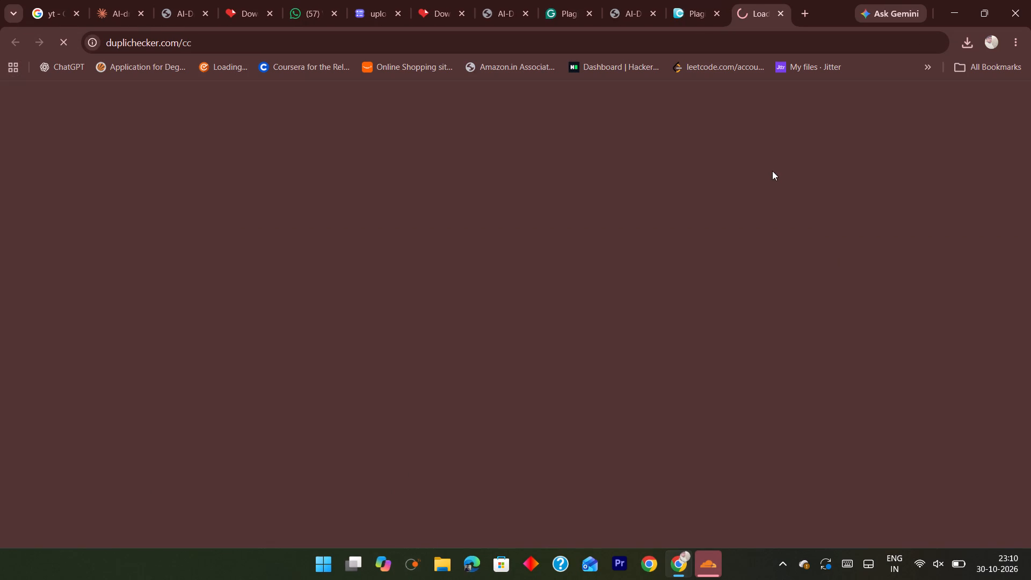
pyautogui.click(780, 14)
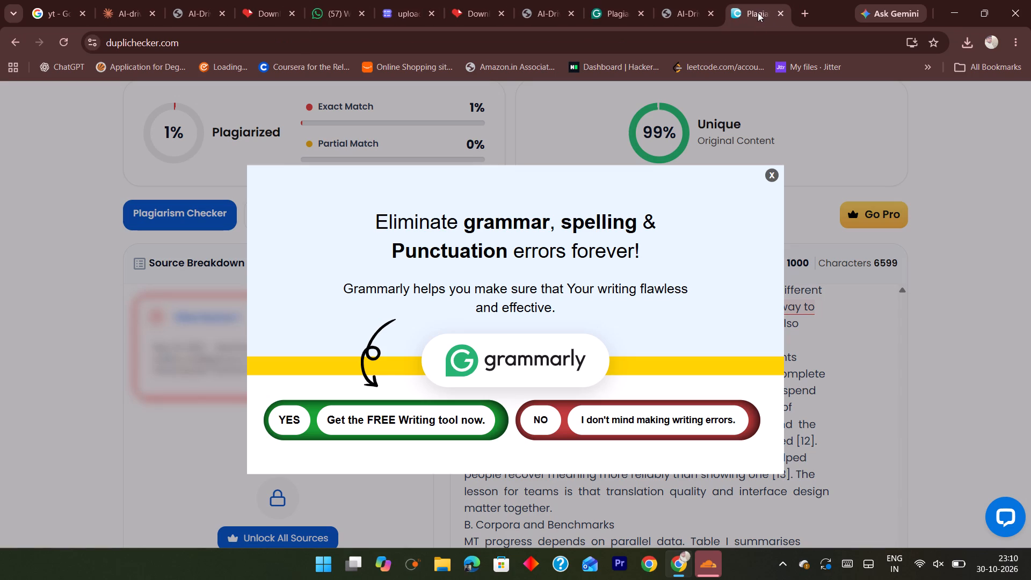
pyautogui.click(770, 178)
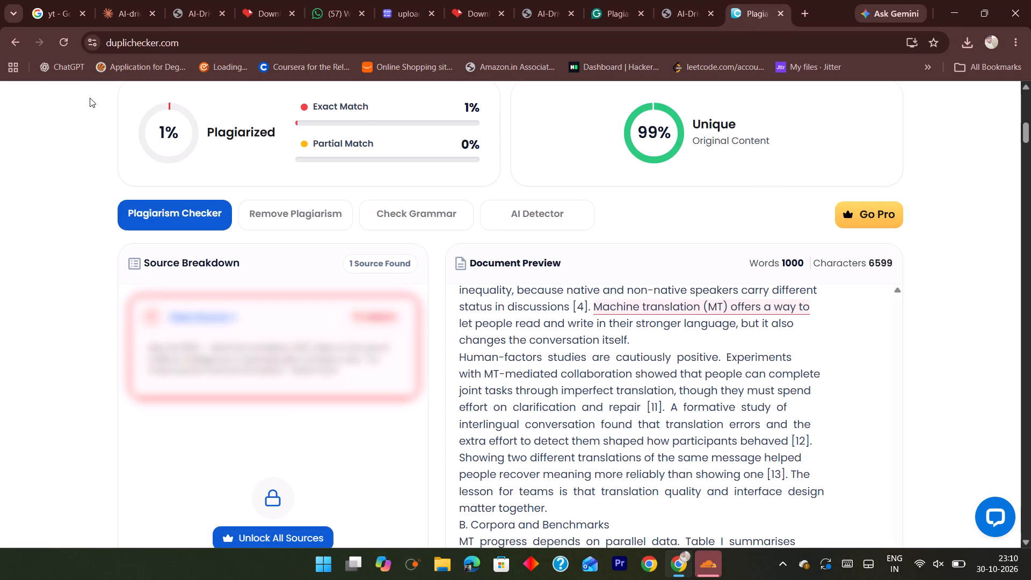
pyautogui.press('Print')
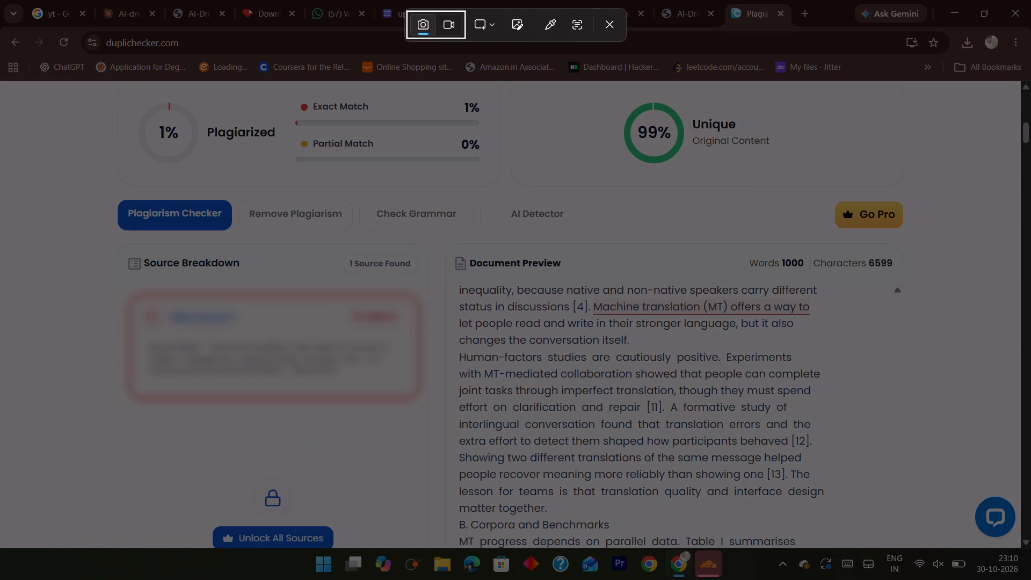
pyautogui.moveTo(84, 87); pyautogui.dragTo(935, 413)
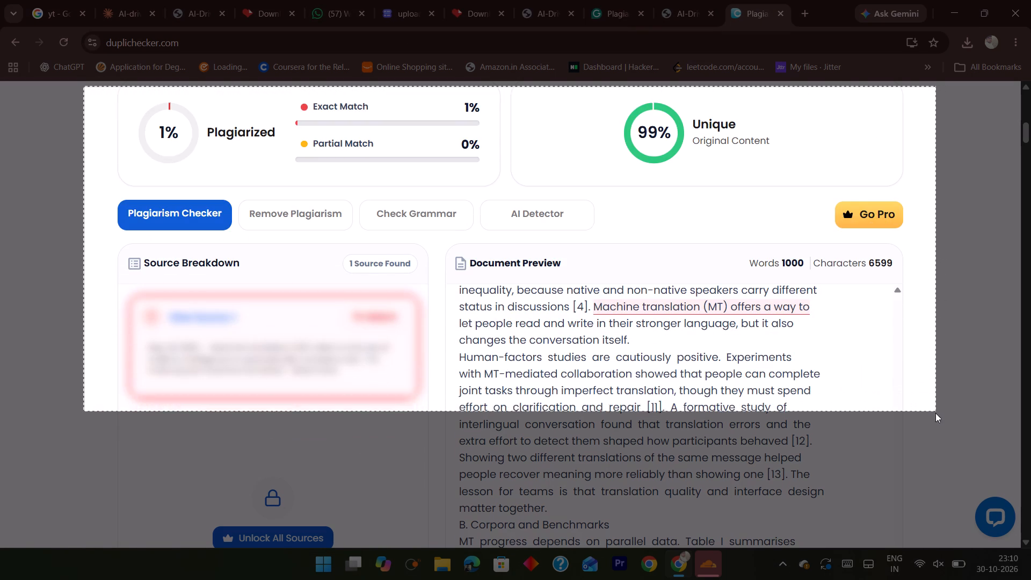
pyautogui.moveTo(935, 413); pyautogui.dragTo(937, 536)
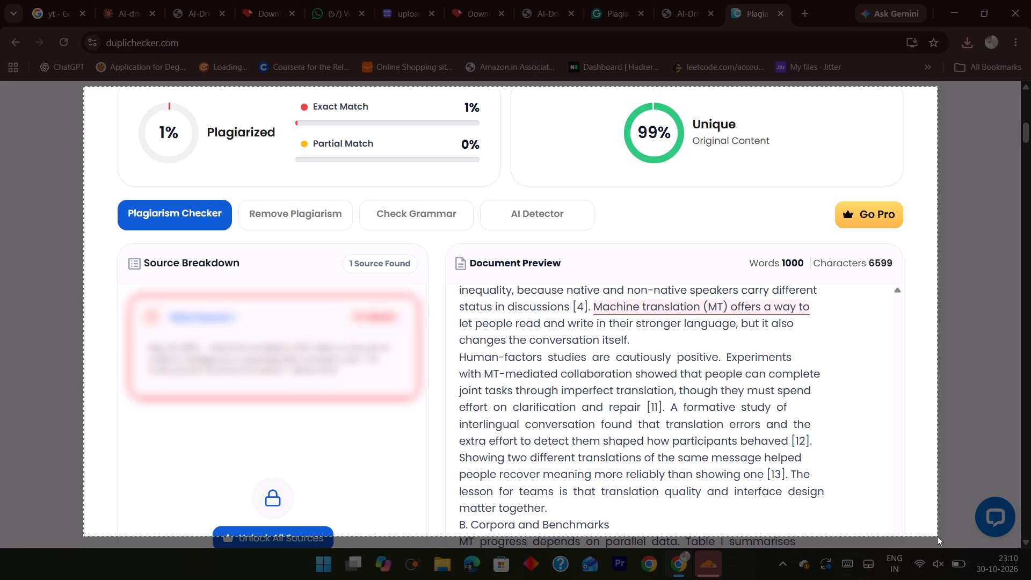
pyautogui.moveTo(937, 536); pyautogui.dragTo(937, 536)
# Open a new browser tab and close the DupliChecker results tab.
pyautogui.click(802, 13)
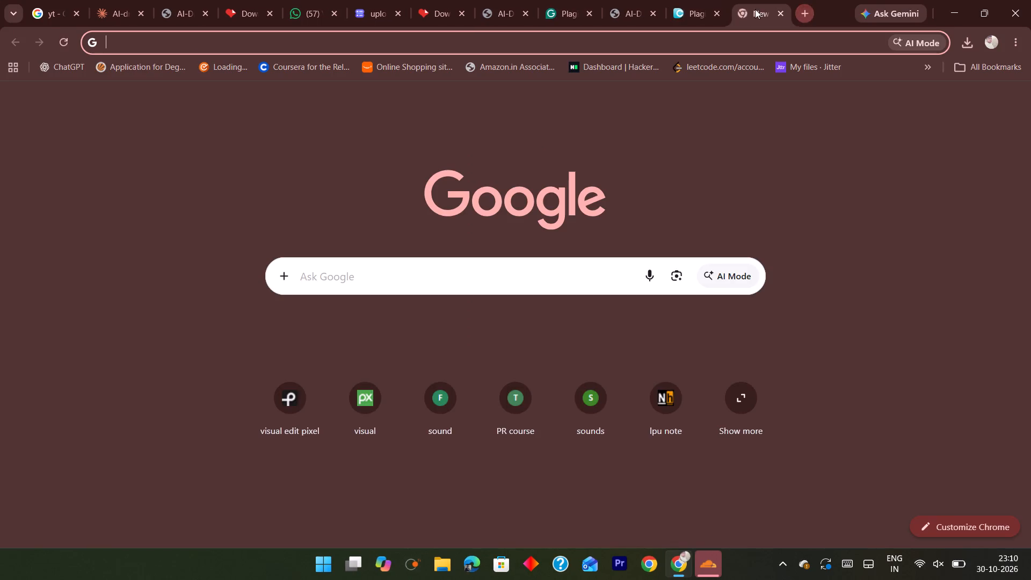
pyautogui.click(714, 6)
pyautogui.click(715, 11)
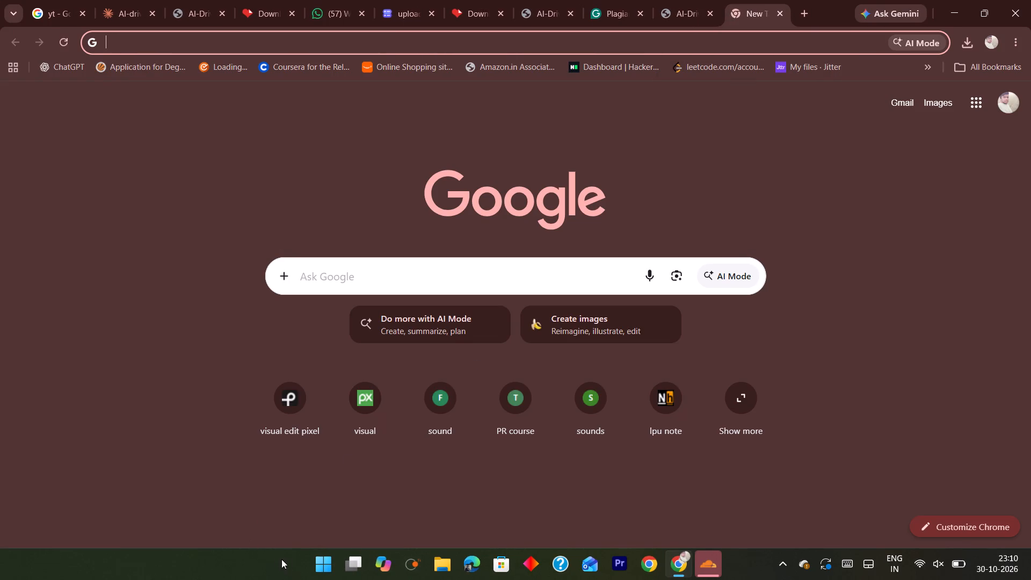
# Switch to Word, create a blank document, paste the captured plagiarism results screenshot, and check it in a maximized window.
pyautogui.click(326, 567)
pyautogui.write('wor')
pyautogui.press('Return')
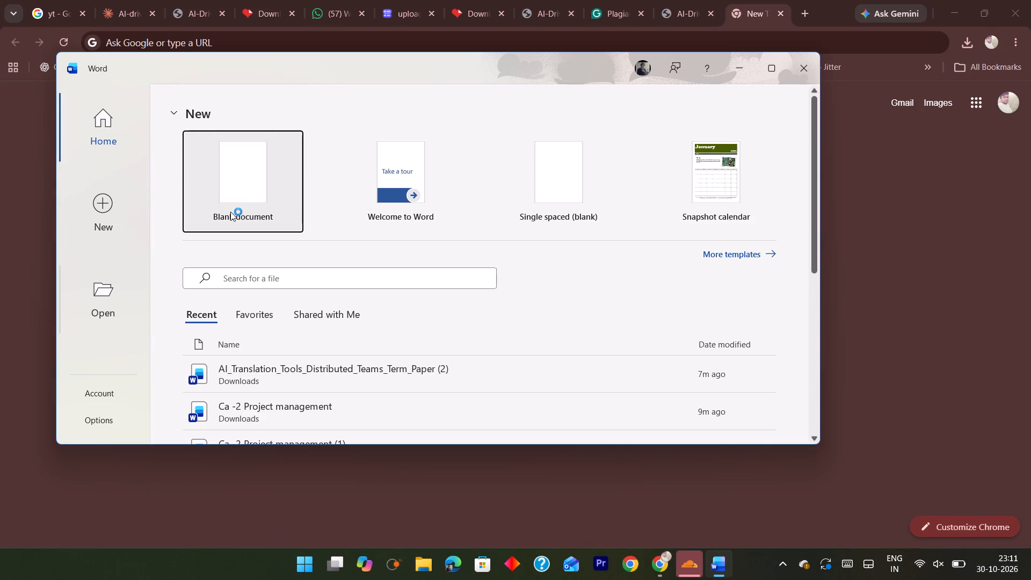
pyautogui.click(247, 178)
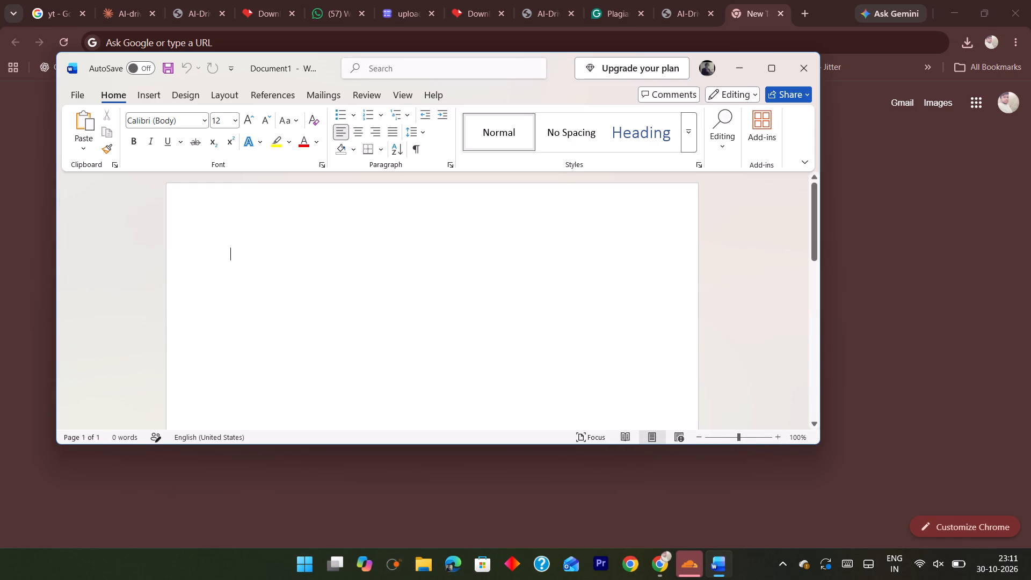
pyautogui.hotkey('ctrl', 'v')
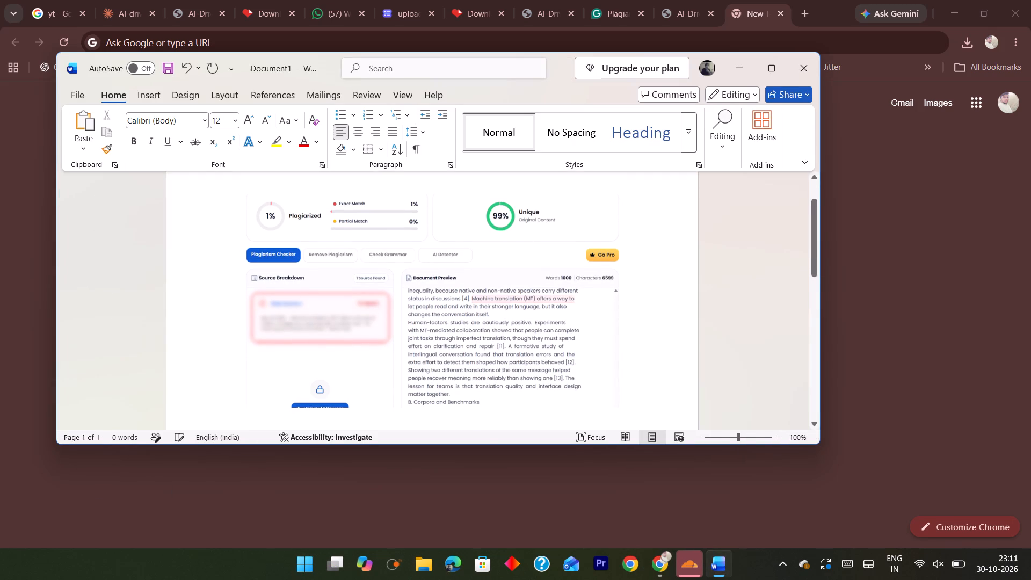
pyautogui.scroll(5, 389, 229)
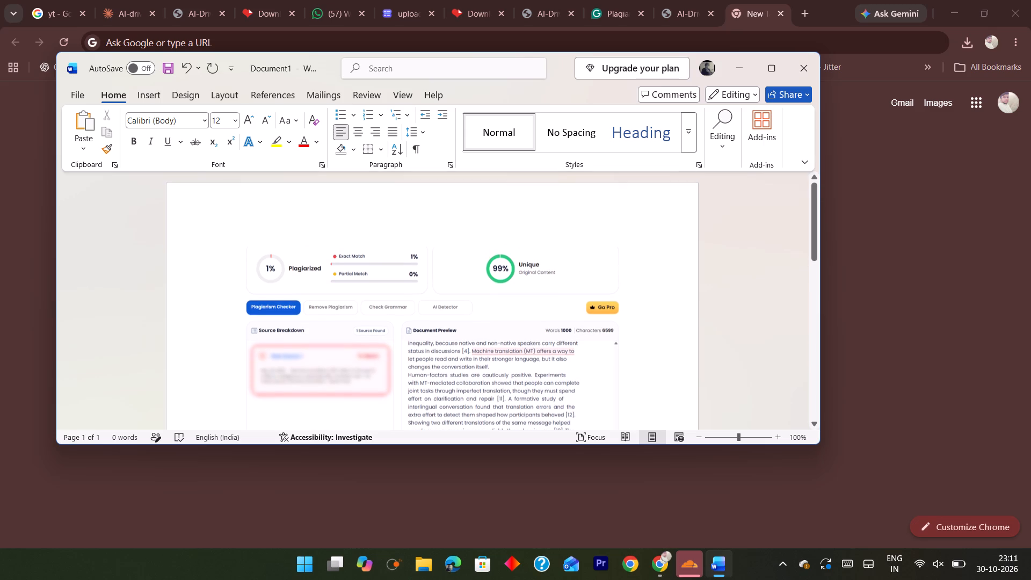
pyautogui.scroll(3, 389, 229)
pyautogui.scroll(-2, 389, 229)
pyautogui.scroll(5, 389, 229)
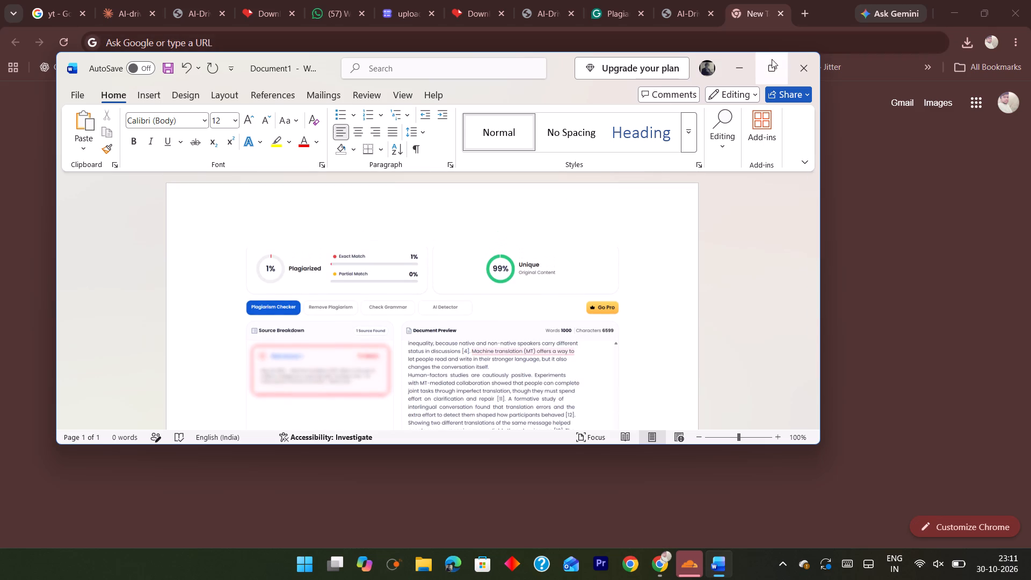
pyautogui.click(771, 63)
pyautogui.hscroll(1, 475, 270)
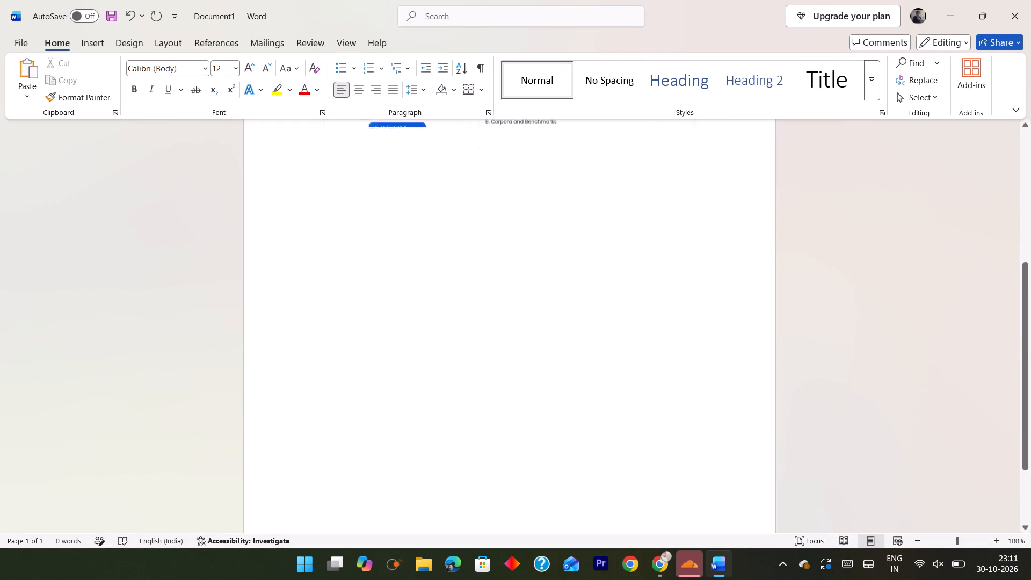
pyautogui.hscroll(1, 475, 270)
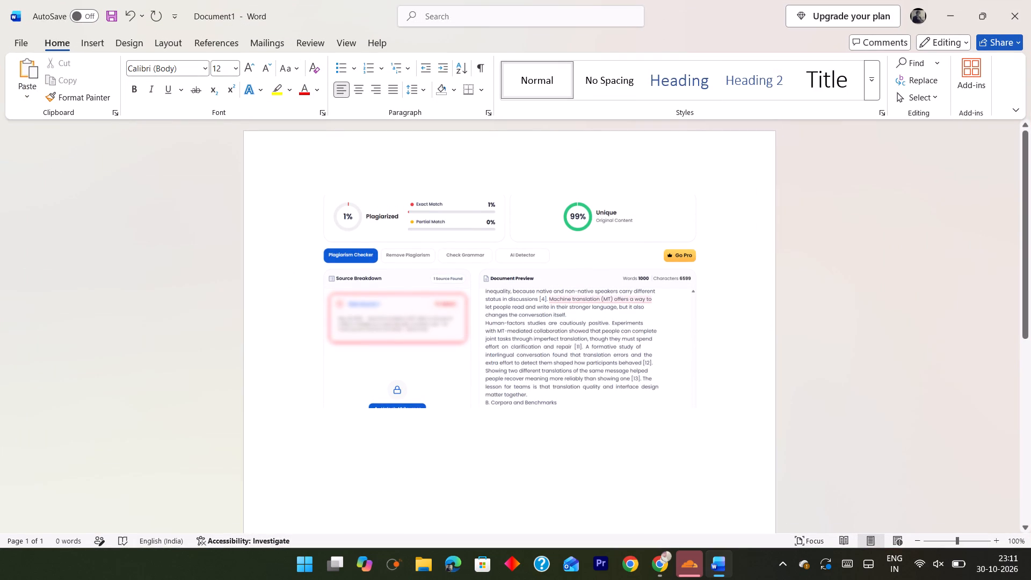
# Save the document with the plagiarism screenshot in the Downloads folder as plag.
pyautogui.click(113, 14)
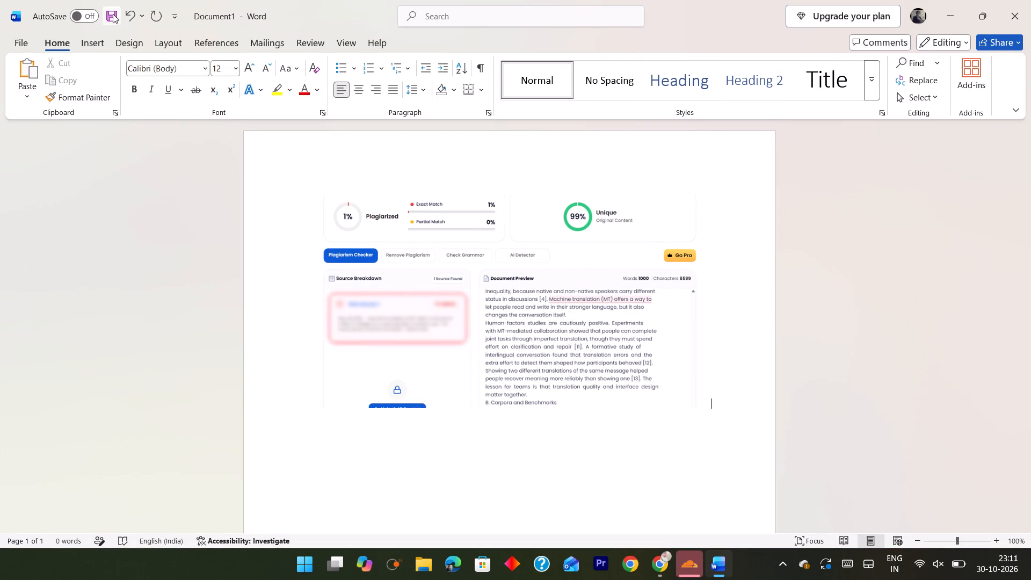
pyautogui.click(446, 306)
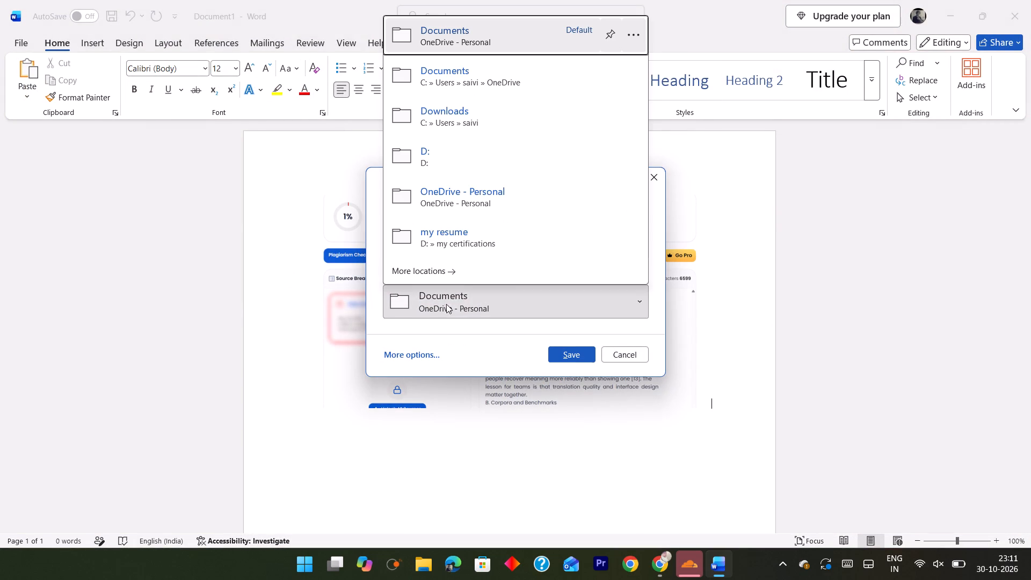
pyautogui.click(439, 117)
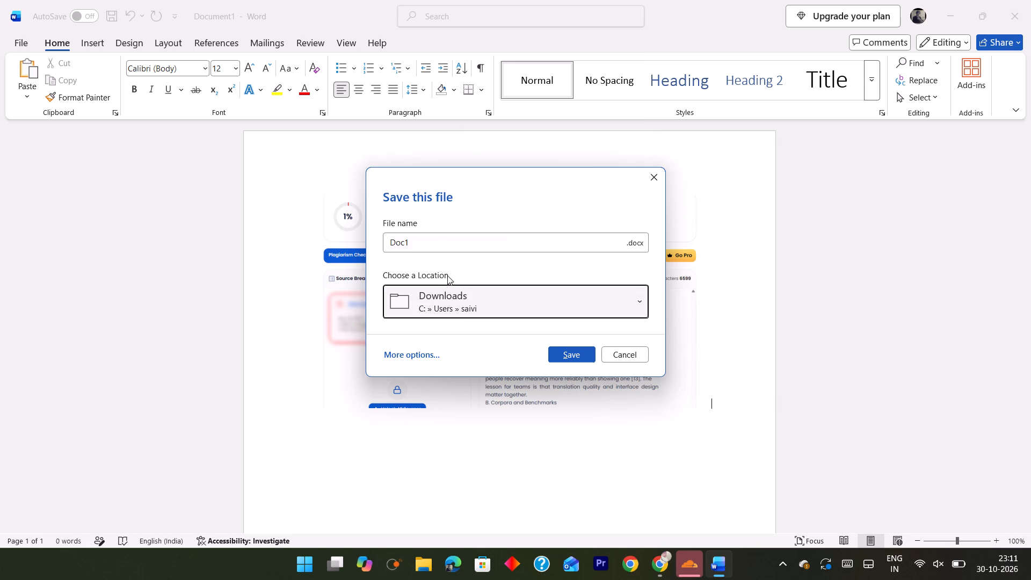
pyautogui.doubleClick(520, 242)
pyautogui.press('BackSpace')
pyautogui.press('BackSpace')
pyautogui.press('BackSpace')
pyautogui.press('BackSpace')
pyautogui.press('BackSpace')
pyautogui.press('BackSpace')
pyautogui.write('pla')
pyautogui.press('g')
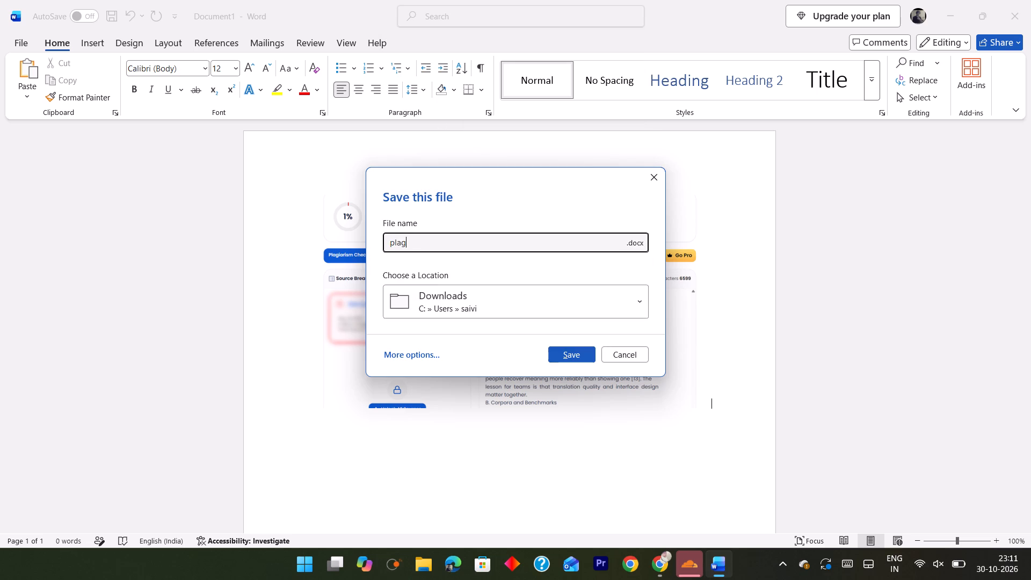
pyautogui.click(570, 353)
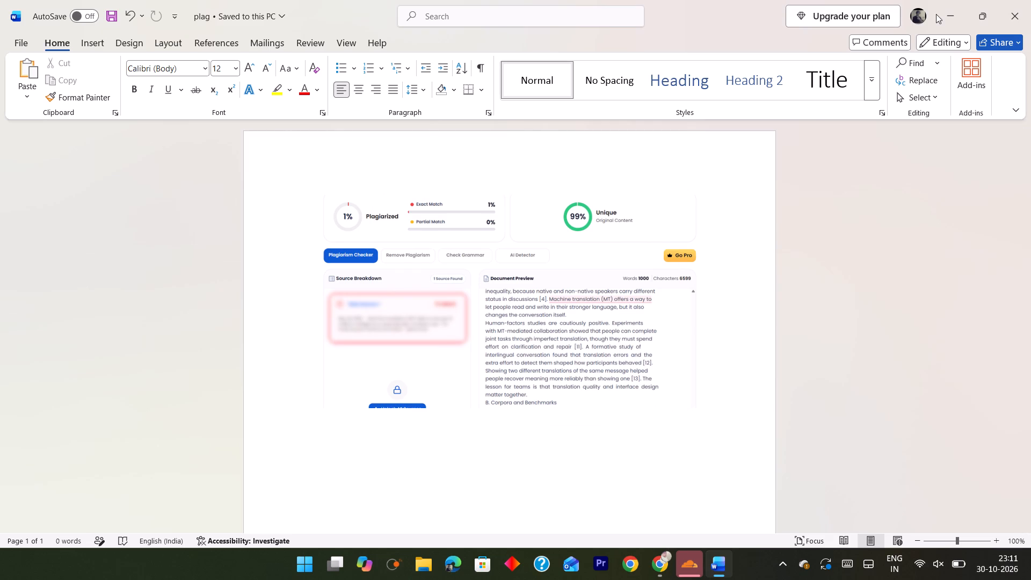
# Switch from Word to Chrome and return to the open Google Forms submission form.
pyautogui.click(936, 15)
pyautogui.click(686, 6)
pyautogui.click(633, 10)
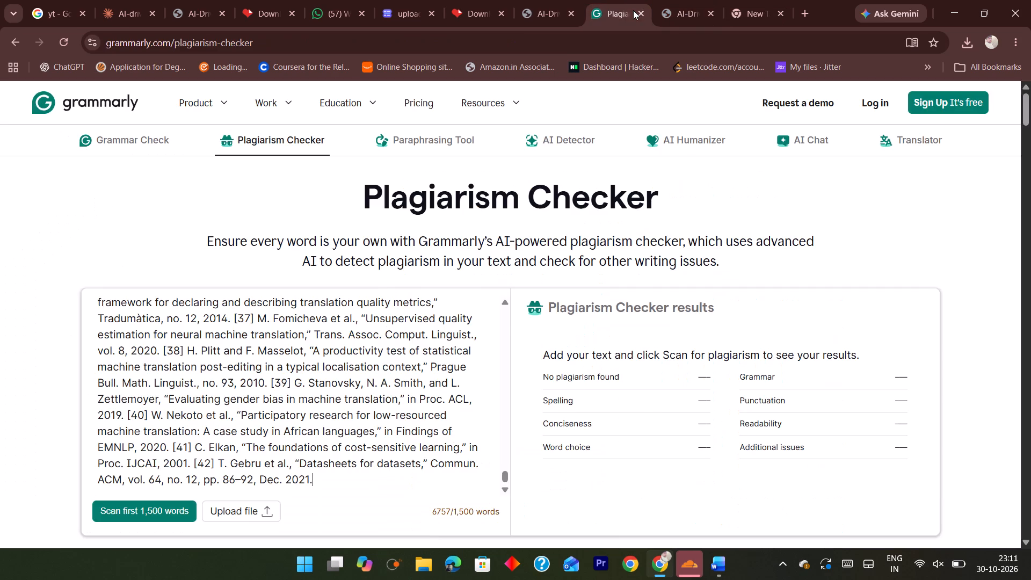
pyautogui.click(555, 11)
pyautogui.click(488, 13)
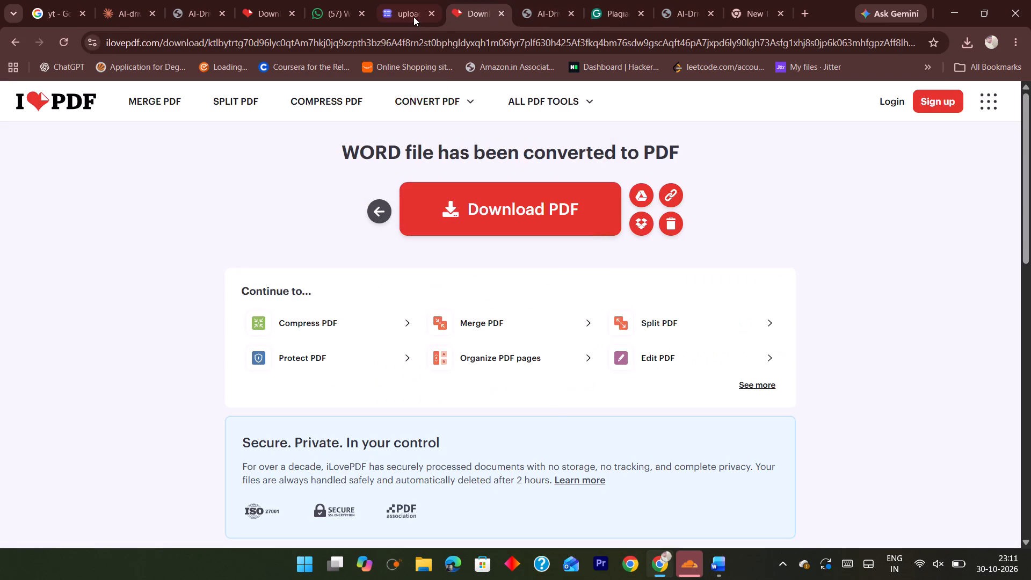
pyautogui.click(413, 17)
# Open the form's PDF file upload and browse the computer for a file to attach.
pyautogui.click(345, 464)
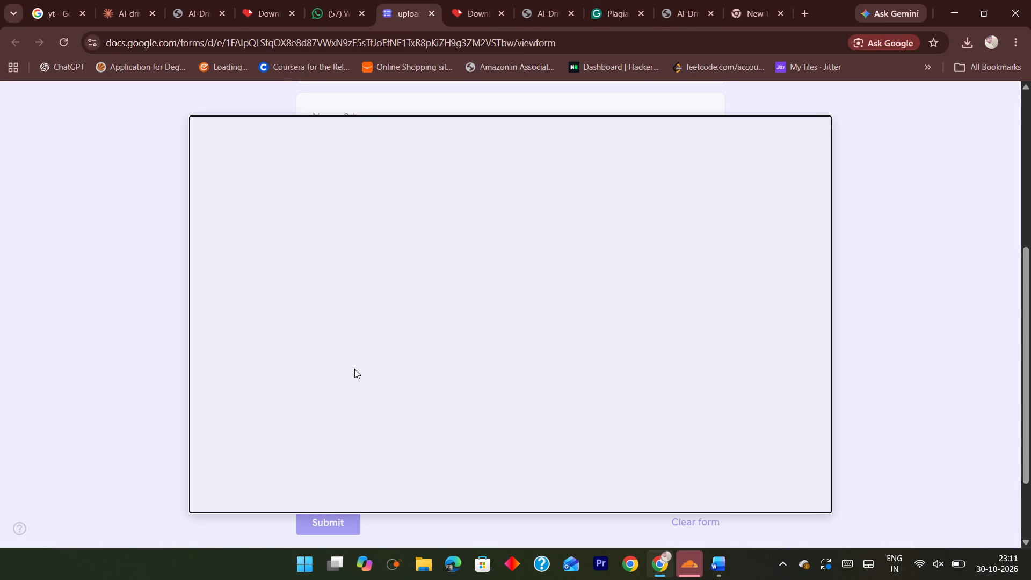
pyautogui.click(341, 483)
pyautogui.click(387, 268)
pyautogui.hscroll(6, 387, 268)
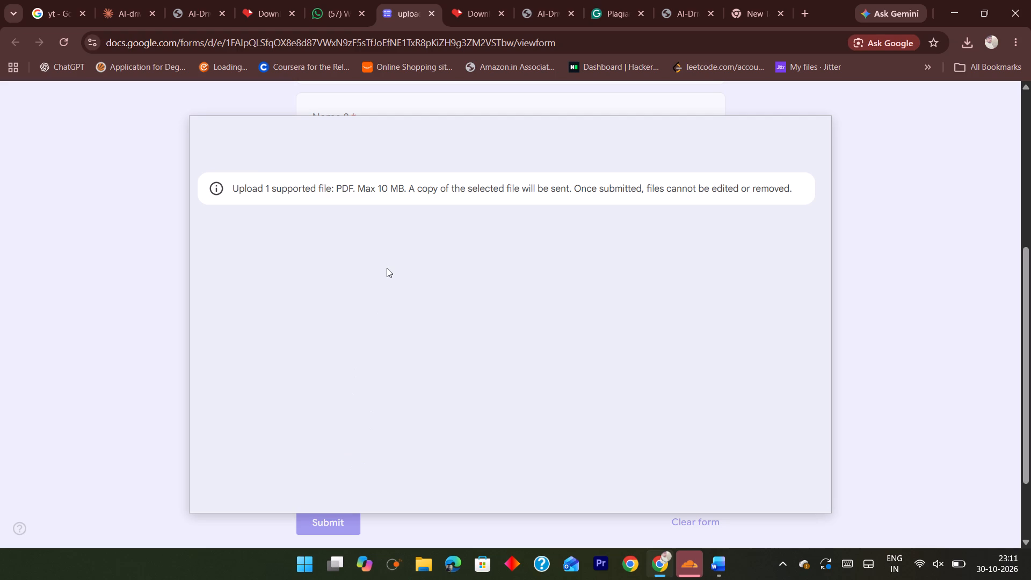
pyautogui.click(331, 481)
pyautogui.moveTo(521, 376); pyautogui.dragTo(507, 411)
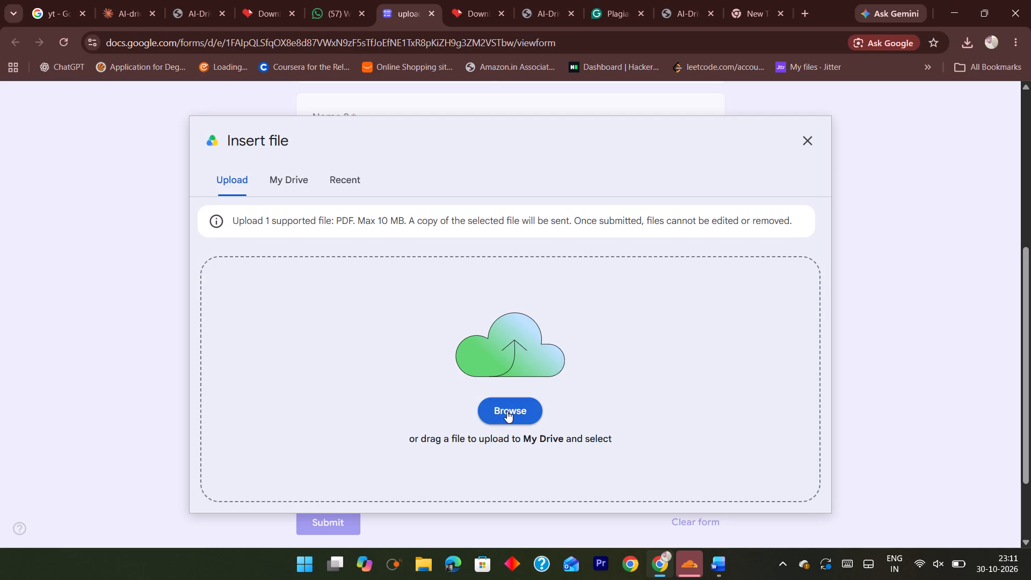
pyautogui.click(507, 411)
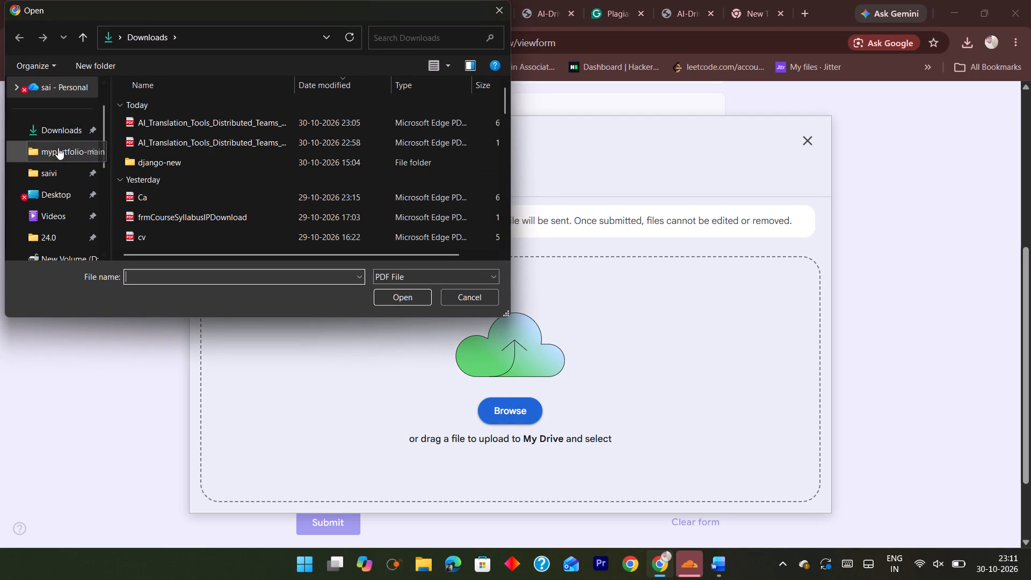
# Look through the Downloads folder and the pinned locations for the saved plag file.
pyautogui.click(59, 132)
pyautogui.click(59, 132)
pyautogui.scroll(-1, 57, 222)
pyautogui.scroll(1, 52, 156)
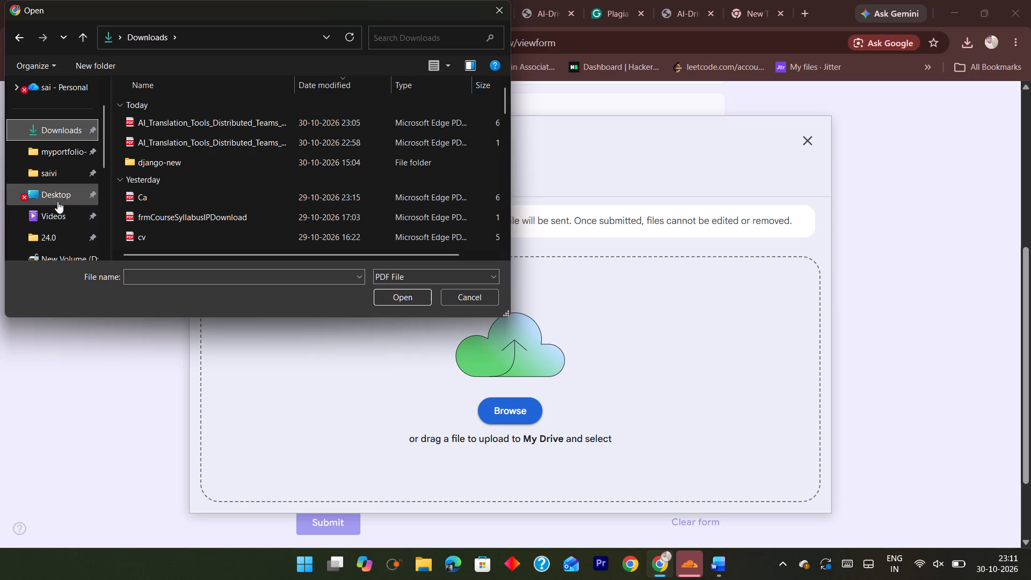
pyautogui.scroll(-1, 55, 184)
pyautogui.scroll(1, 53, 149)
pyautogui.scroll(-1, 58, 209)
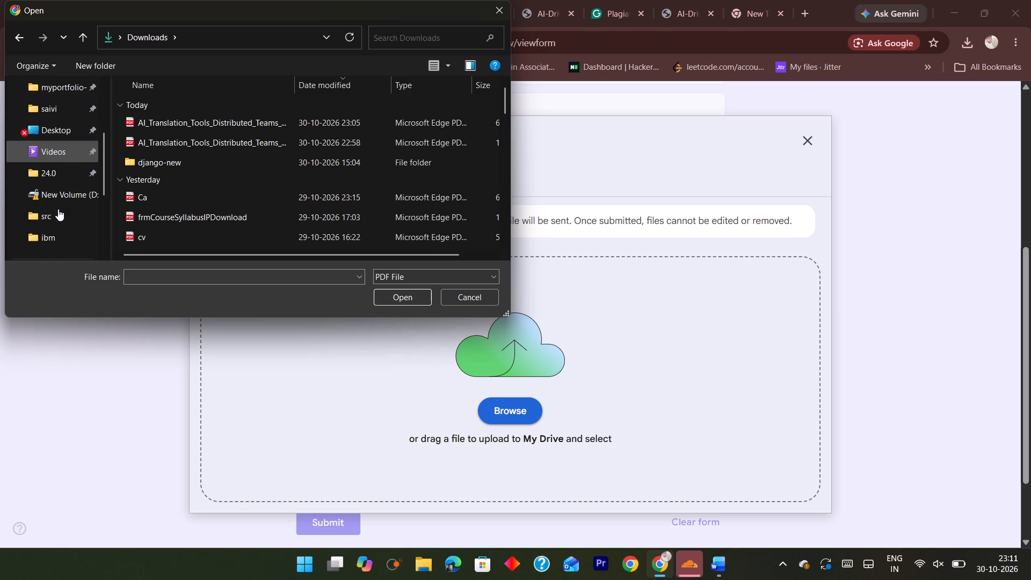
pyautogui.scroll(2, 58, 209)
# Check the OneDrive personal folder and its Documents subfolder for the plag file.
pyautogui.click(53, 127)
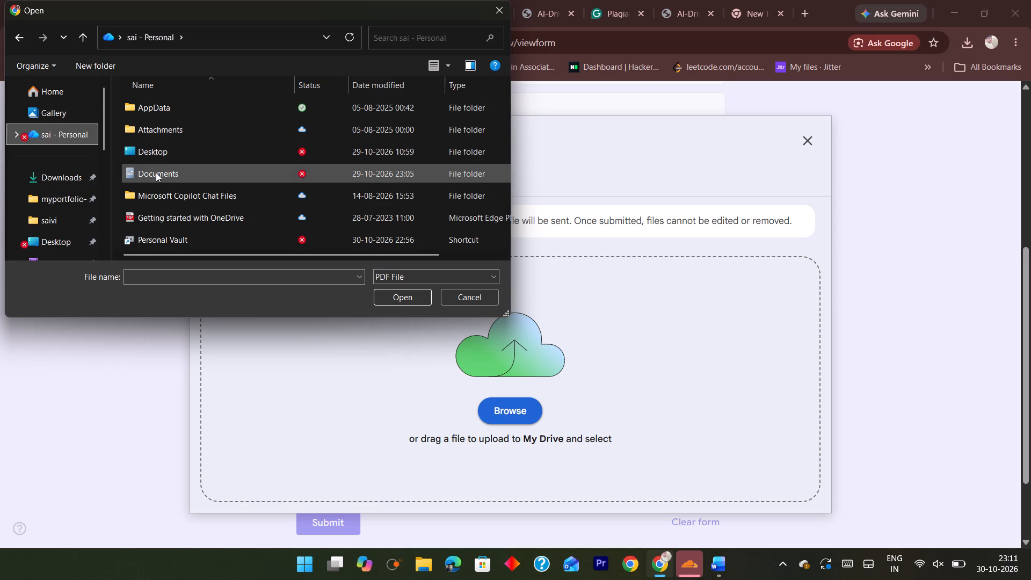
pyautogui.doubleClick(156, 172)
pyautogui.scroll(-1, 155, 166)
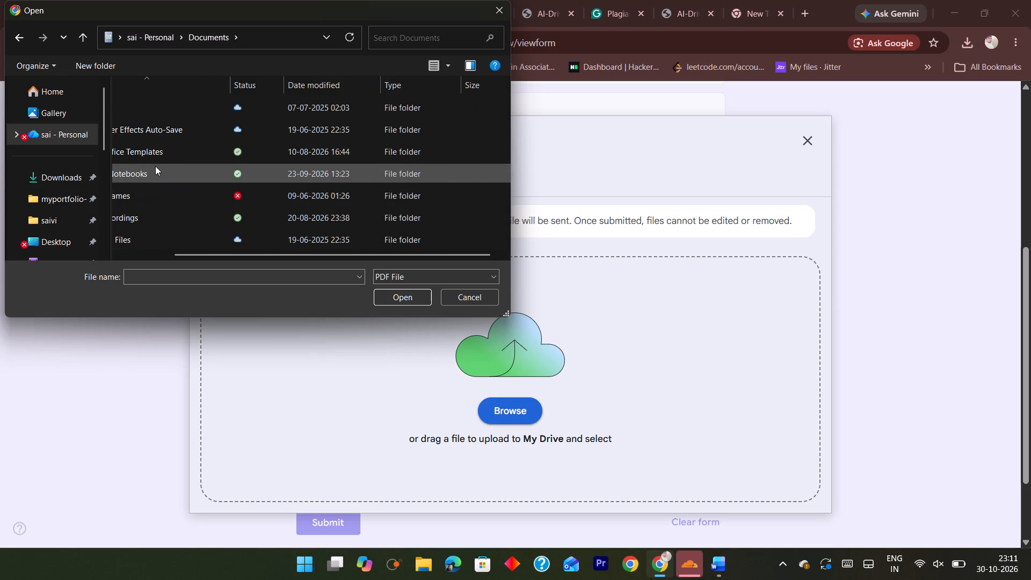
pyautogui.hscroll(4, 155, 166)
pyautogui.hscroll(5, 245, 169)
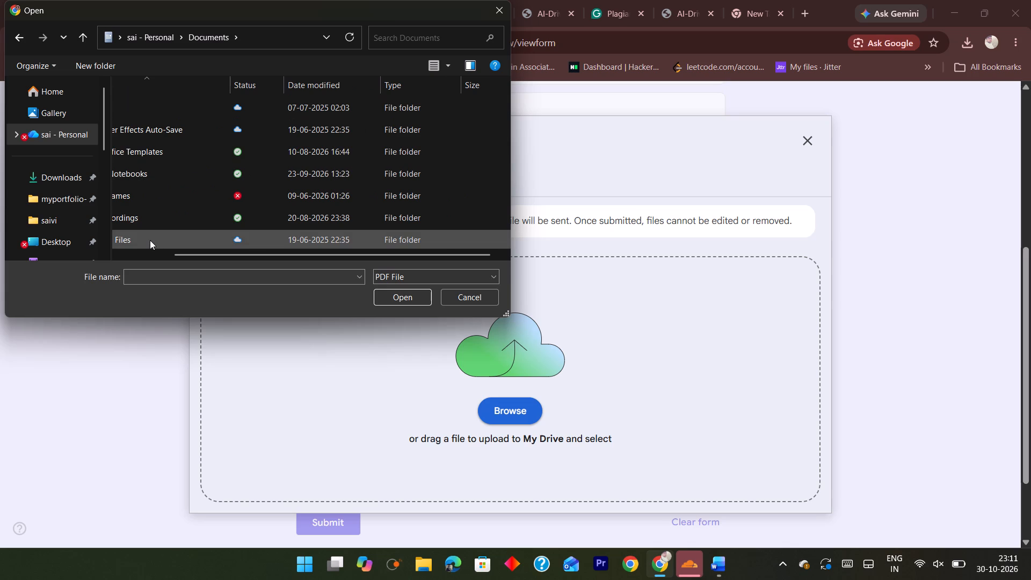
pyautogui.hscroll(1, 150, 240)
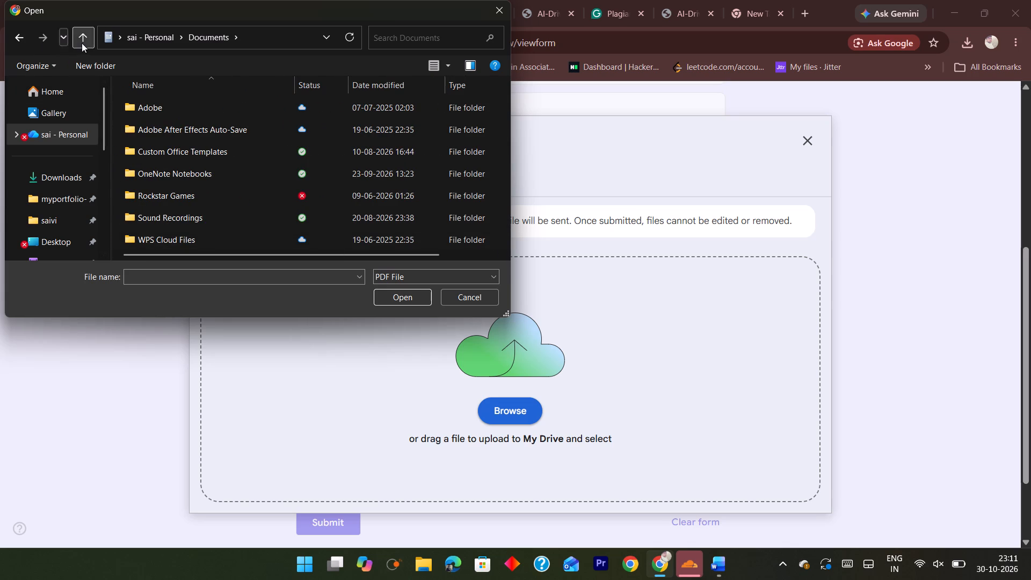
pyautogui.click(82, 42)
pyautogui.hscroll(1, 152, 199)
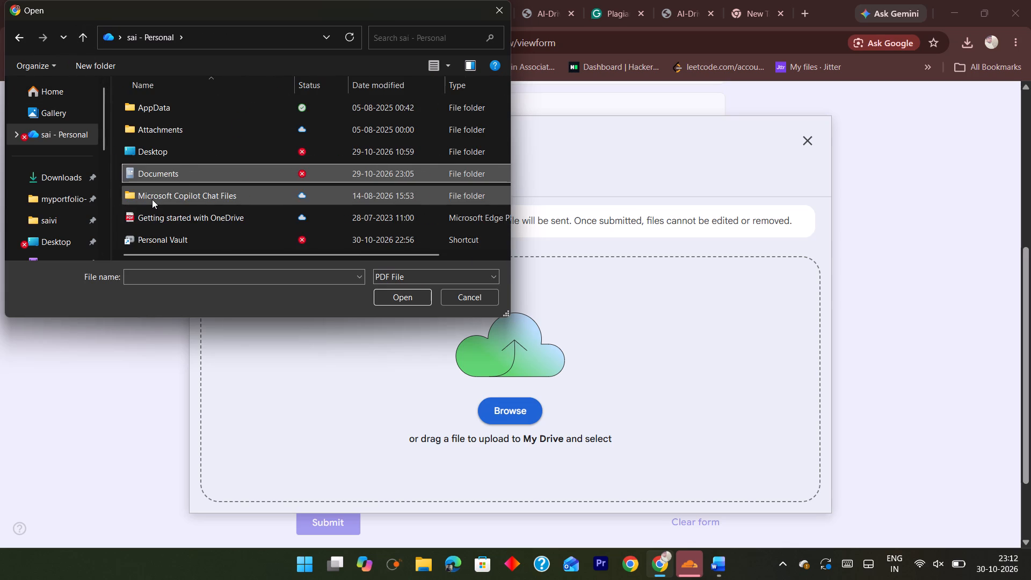
pyautogui.scroll(1, 152, 199)
pyautogui.hscroll(1, 152, 199)
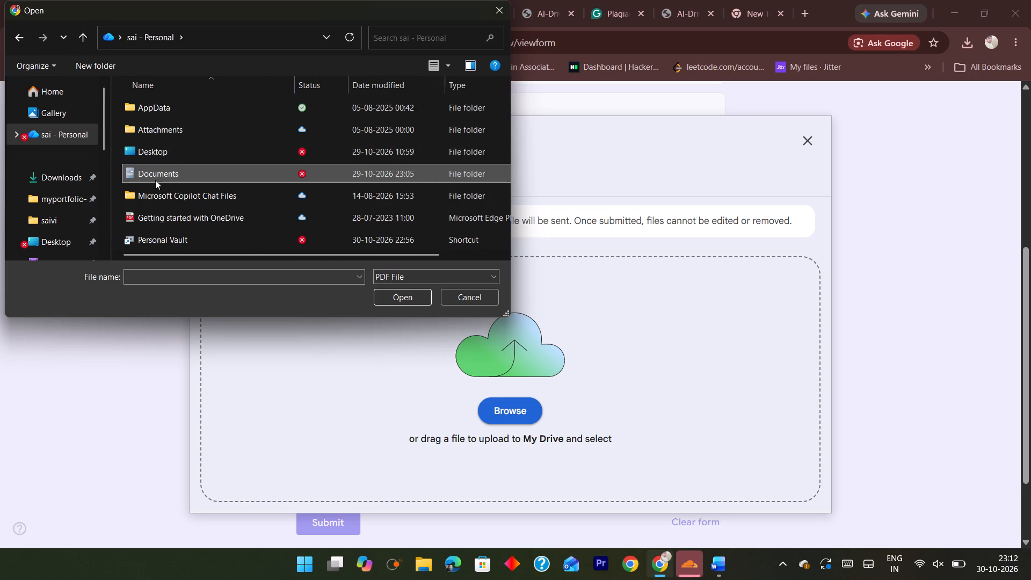
# Switch to Word, save the plag document again, and return to the form's file picker.
pyautogui.click(717, 564)
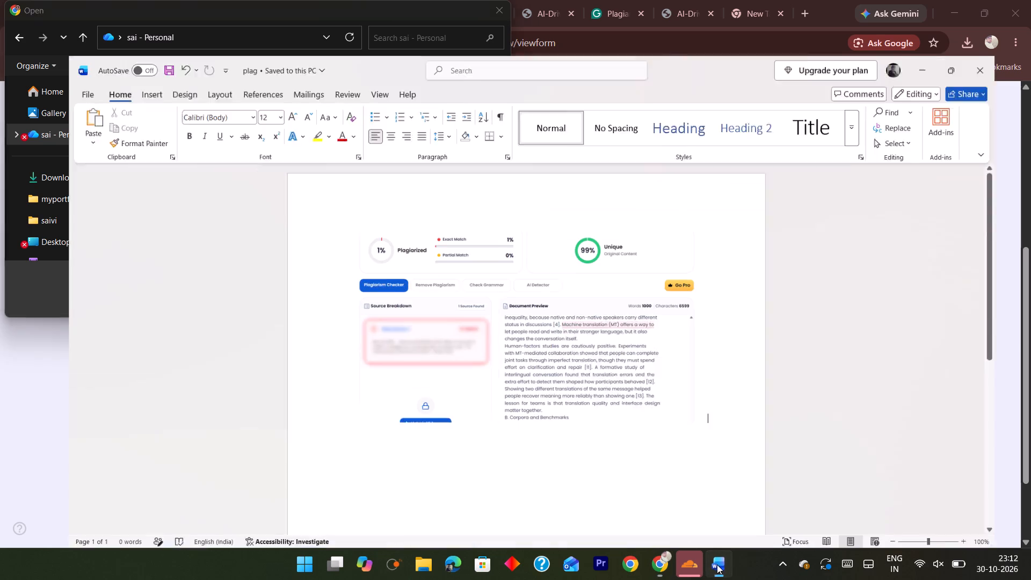
pyautogui.click(110, 15)
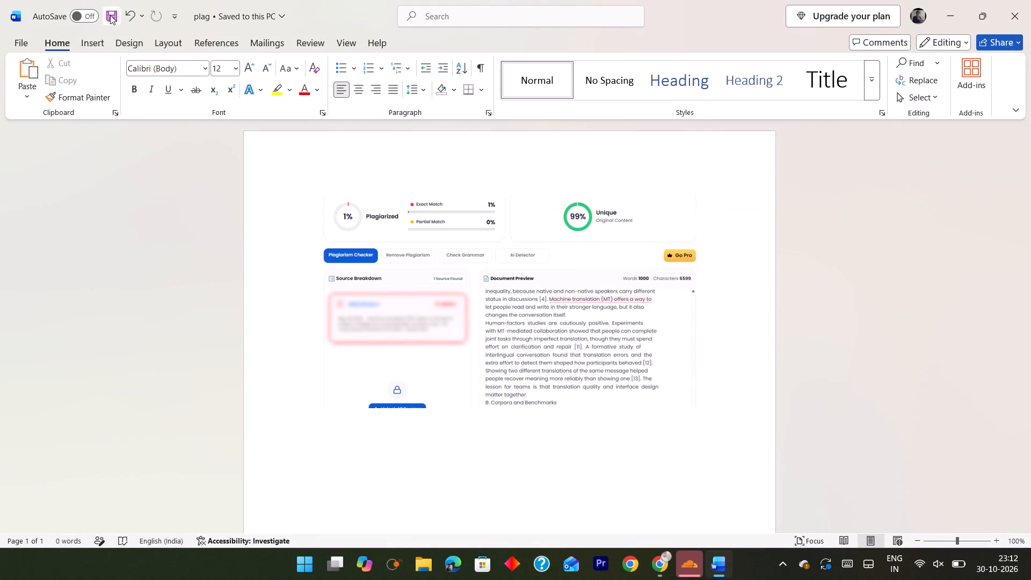
pyautogui.tripleClick(110, 15)
pyautogui.doubleClick(110, 15)
pyautogui.click(728, 567)
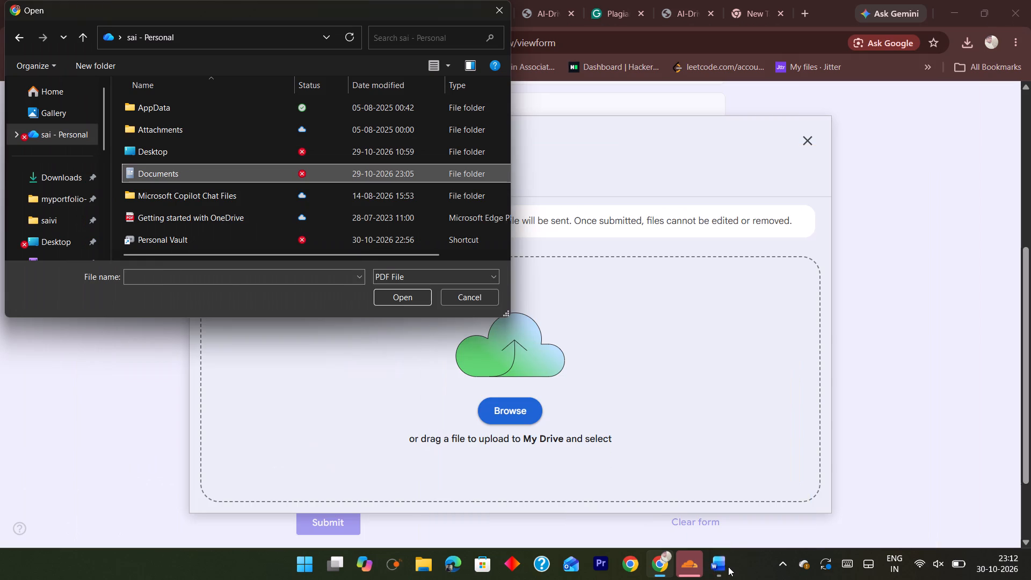
# Check the OneDrive personal folder again for the plag file and close the file picker without choosing anything.
pyautogui.hscroll(1, 172, 176)
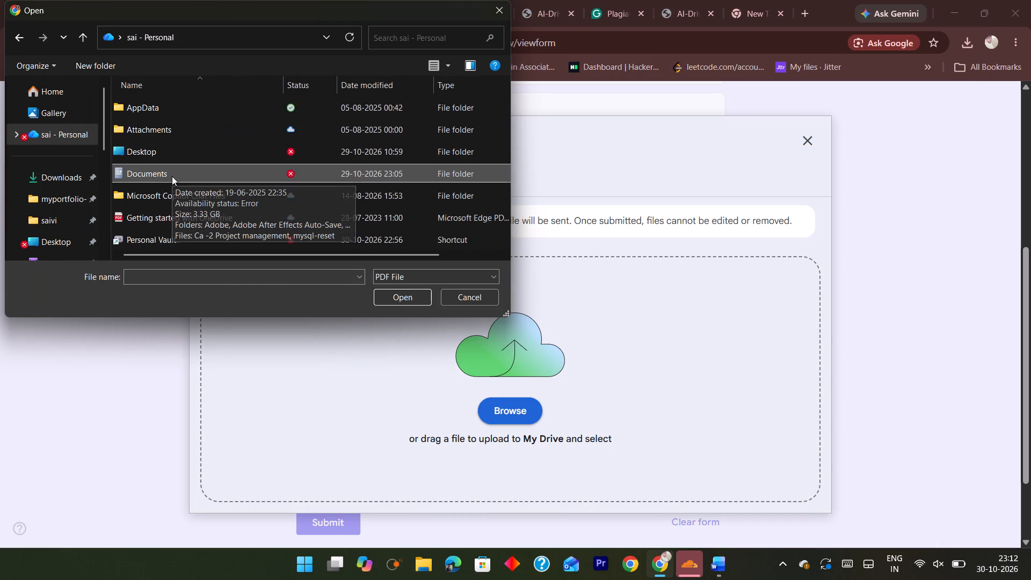
pyautogui.hscroll(1, 172, 176)
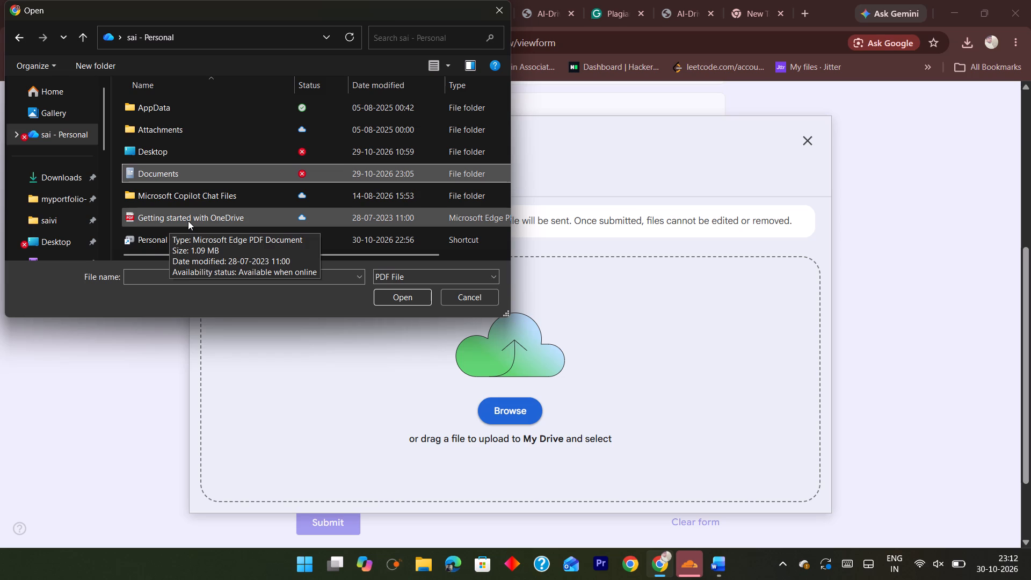
pyautogui.scroll(-1, 188, 221)
pyautogui.click(505, 3)
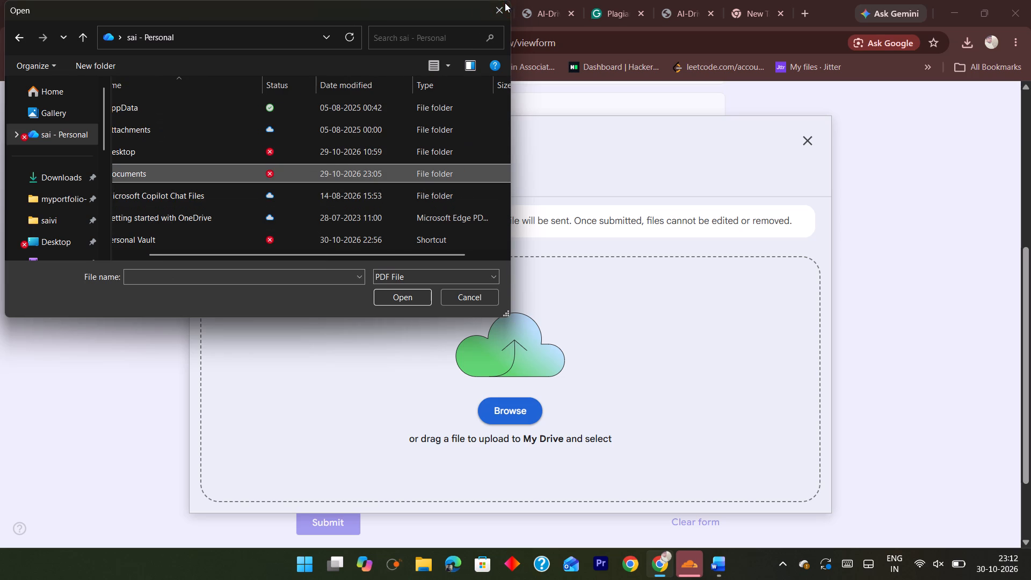
# Switch back to Word and save the plag document once more.
pyautogui.click(723, 567)
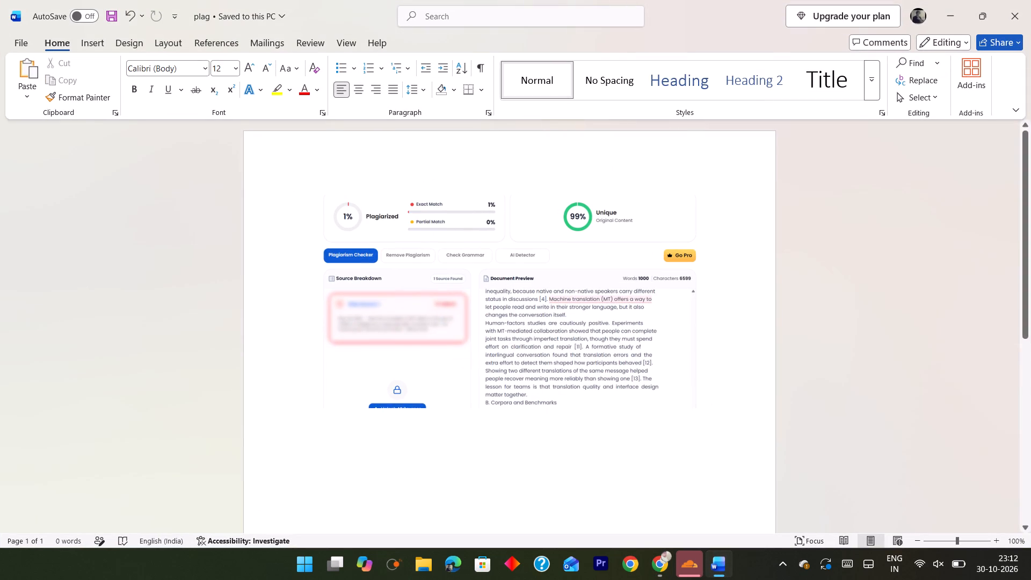
pyautogui.click(111, 17)
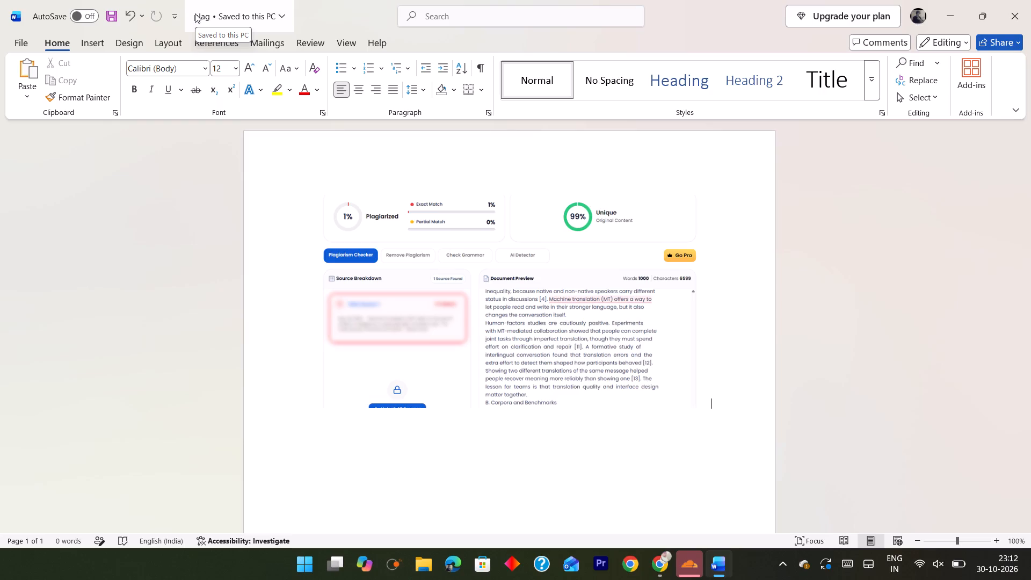
pyautogui.click(111, 13)
# Check the plag document's file name and location, and try uploading a copy to OneDrive - Personal.
pyautogui.click(238, 15)
pyautogui.click(188, 115)
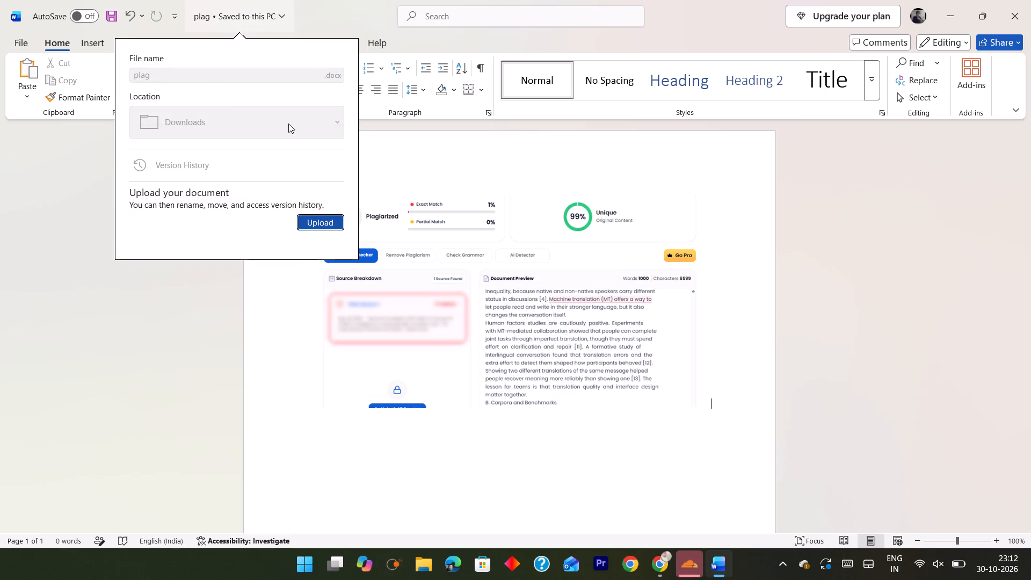
pyautogui.click(288, 124)
pyautogui.click(314, 219)
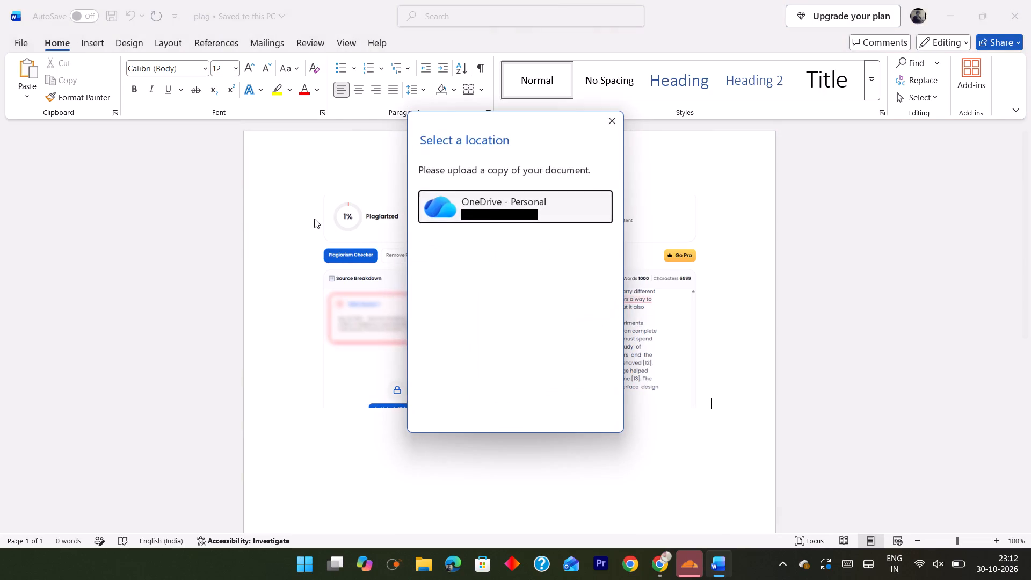
pyautogui.click(510, 205)
pyautogui.click(608, 124)
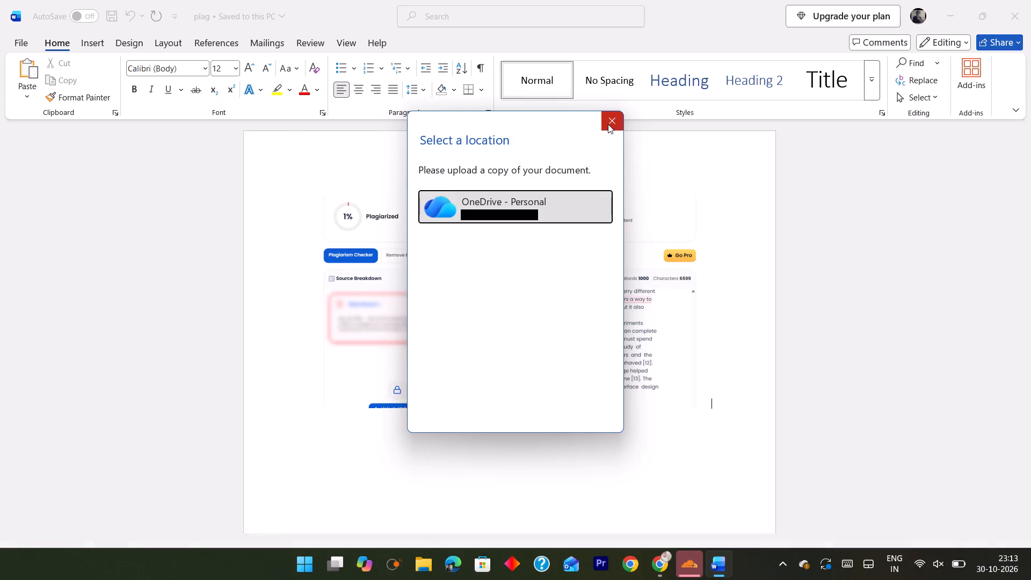
# Open File Explorer to locate the saved plag document.
pyautogui.doubleClick(427, 562)
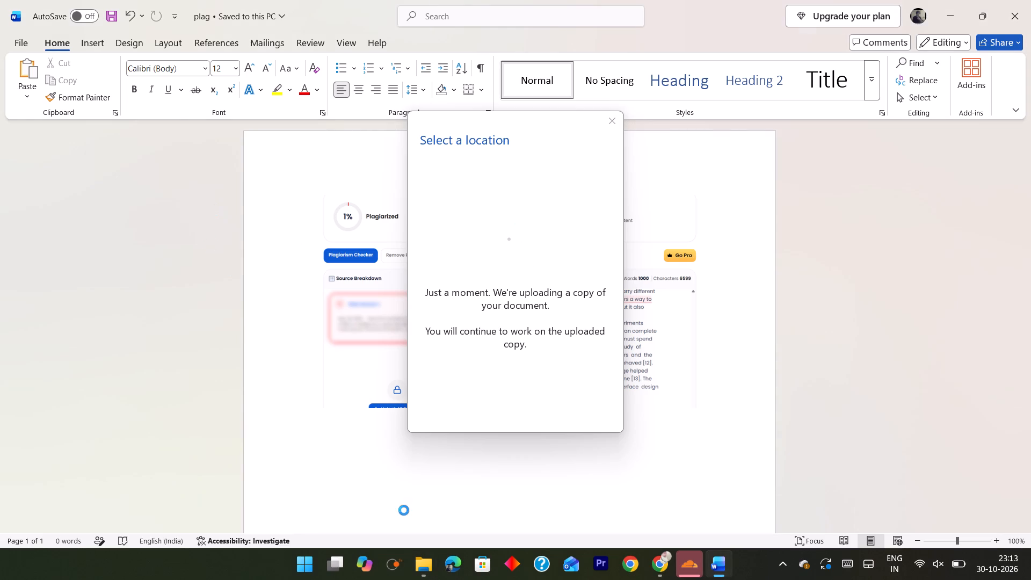
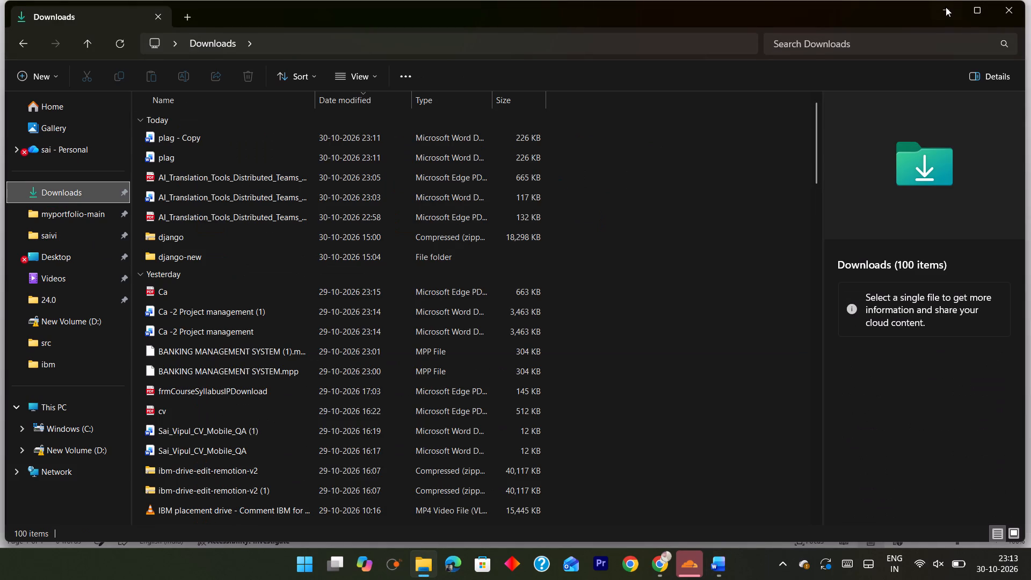
# Return to the submission form in Chrome, check Downloads for a plag PDF and leave the file picker without choosing anything.
pyautogui.click(997, 1)
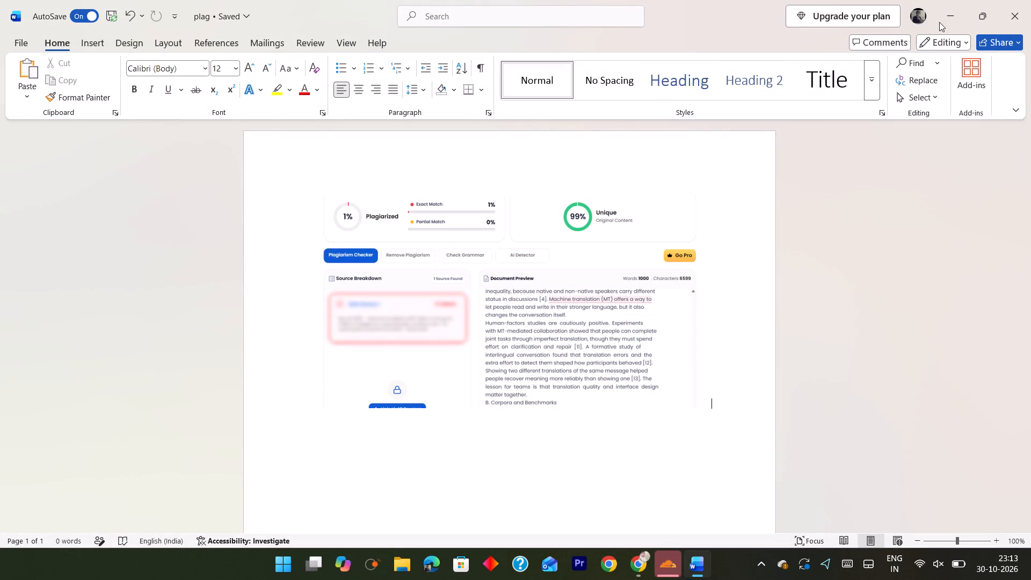
pyautogui.click(949, 15)
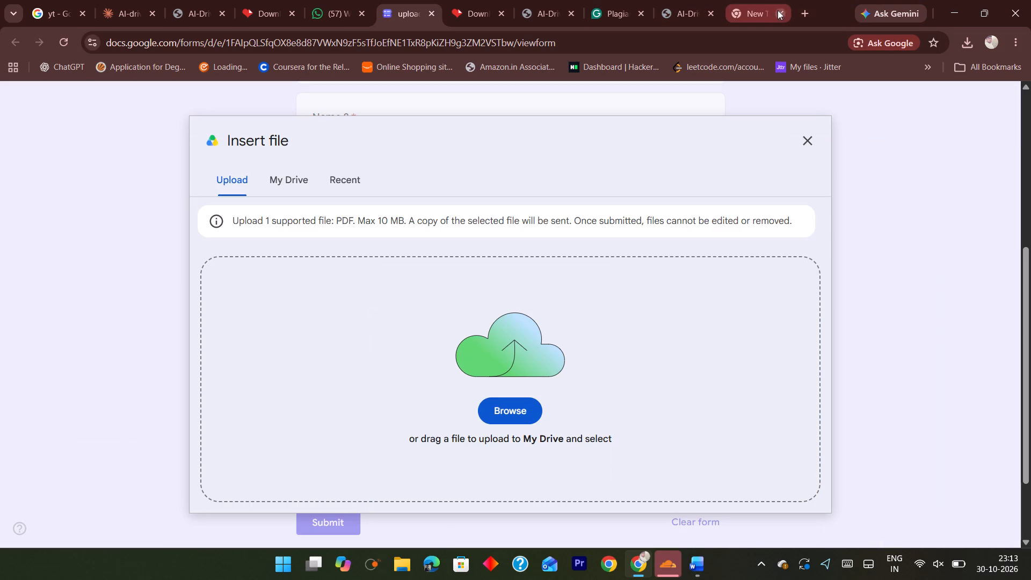
pyautogui.click(504, 408)
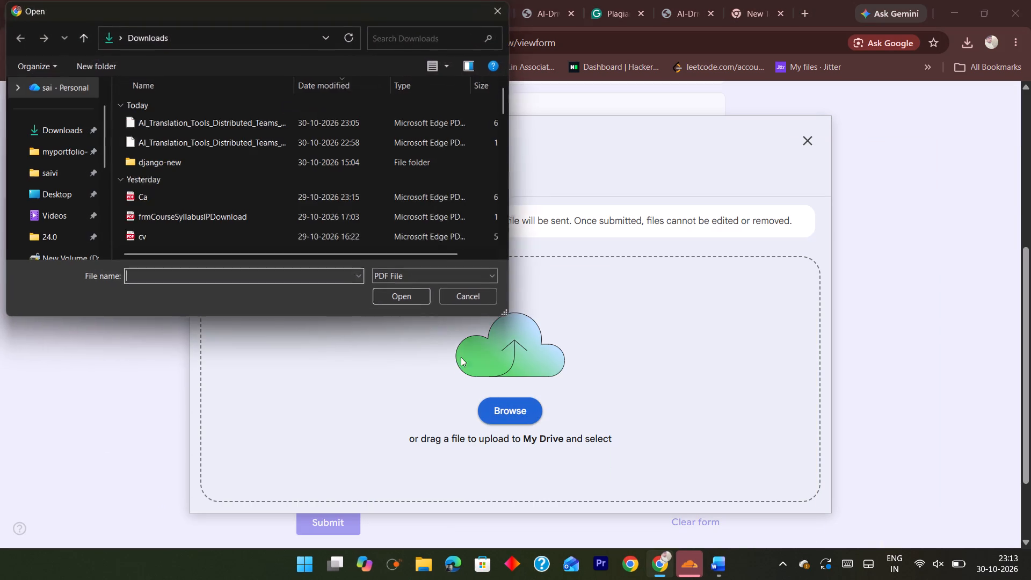
pyautogui.click(508, 8)
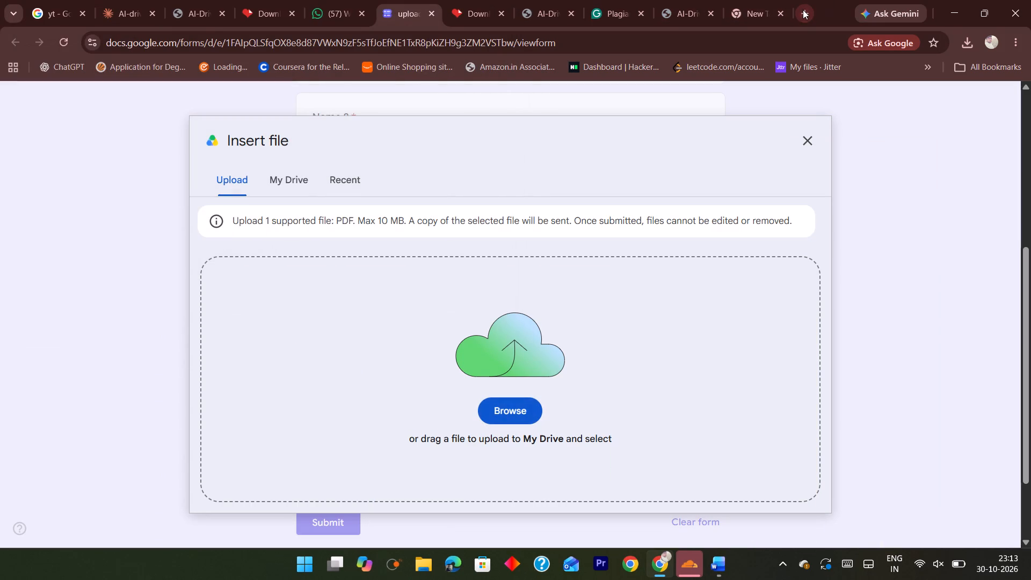
# Search the web for "word to pdf" in a new browser tab and open iLovePDF's Word to PDF converter.
pyautogui.click(803, 9)
pyautogui.click(733, 47)
pyautogui.write('word to')
pyautogui.press('Return')
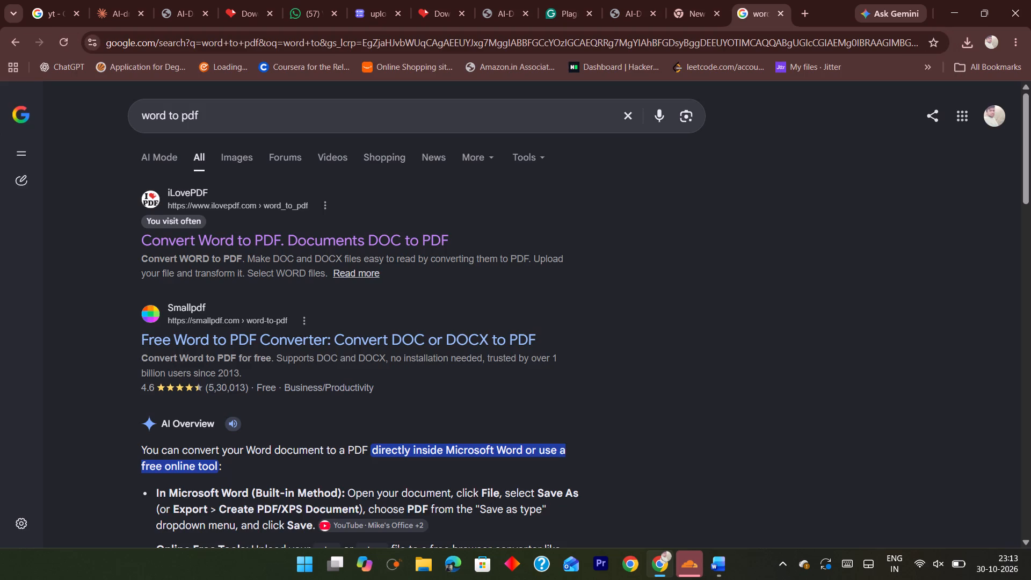
pyautogui.click(433, 234)
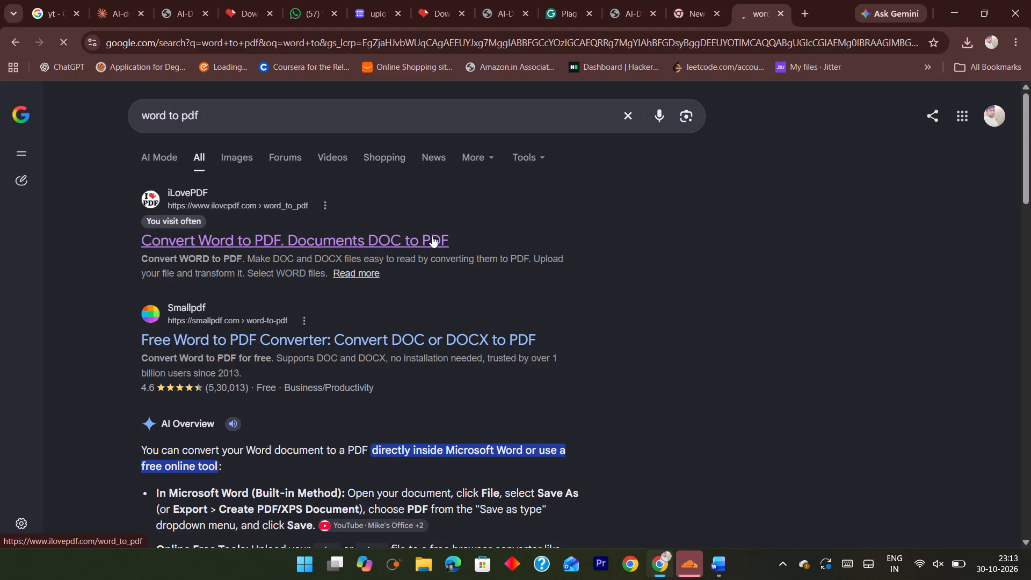
# Convert "plag - Copy" from the Downloads folder to PDF with iLovePDF and download the converted file.
pyautogui.click(499, 242)
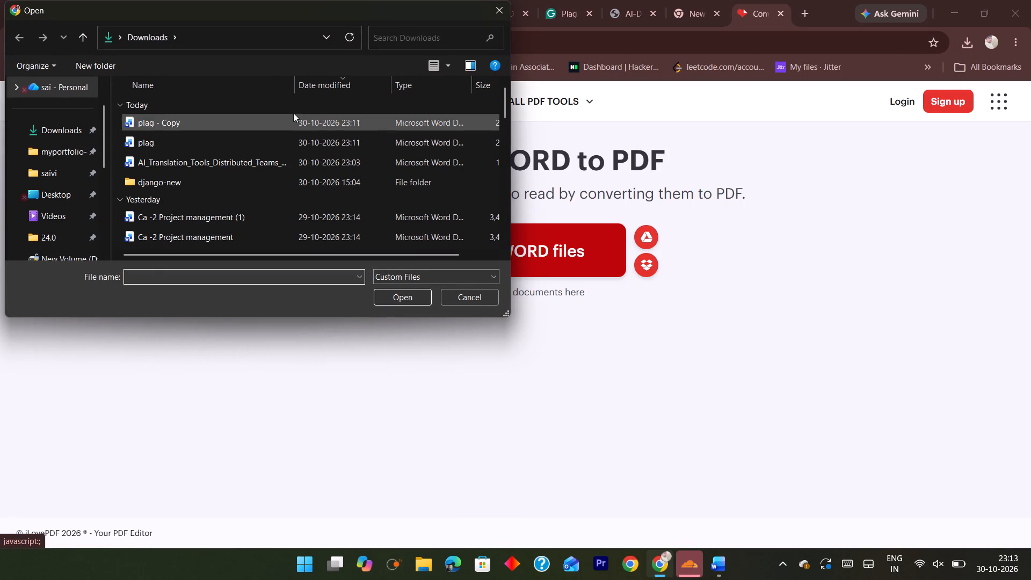
pyautogui.click(273, 127)
pyautogui.click(422, 295)
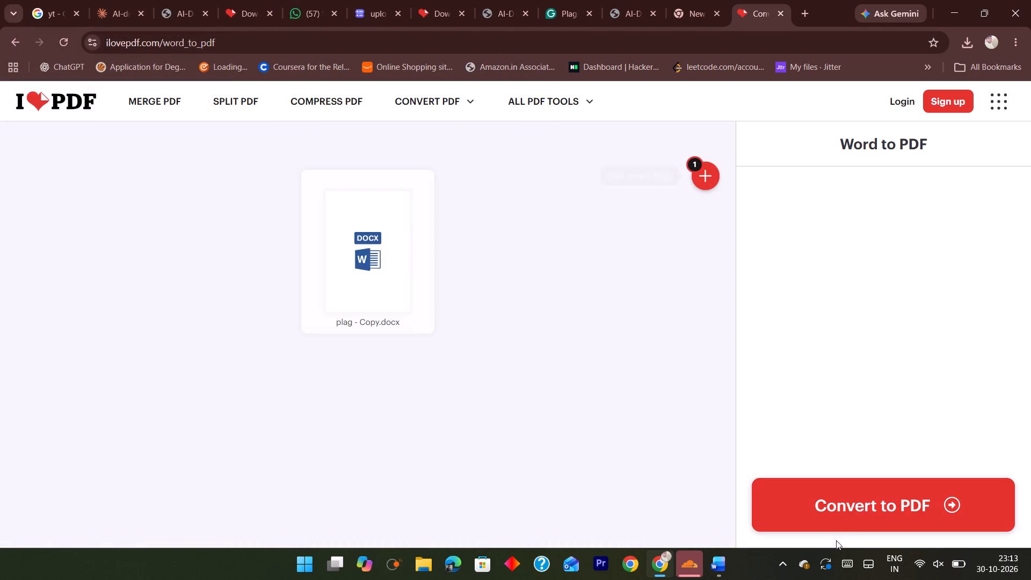
pyautogui.click(828, 511)
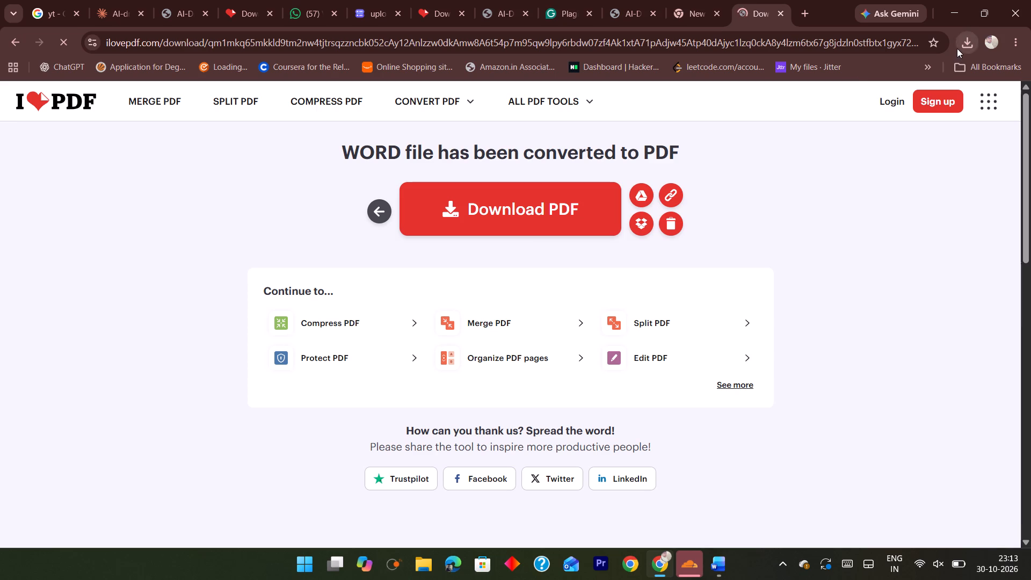
pyautogui.click(475, 228)
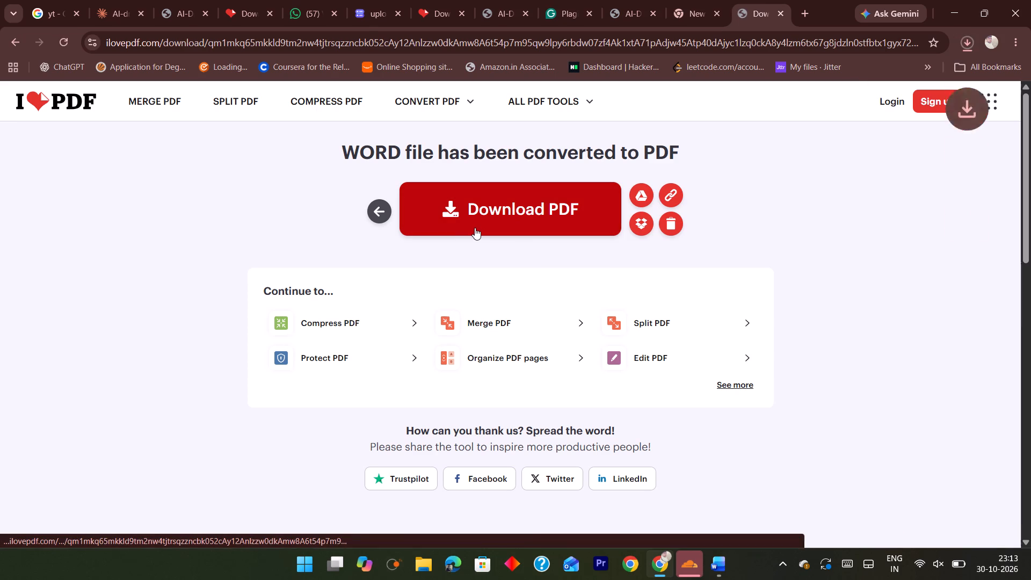
# Return to the submission form and upload "plag - Copy" PDF from Downloads as the plag report.
pyautogui.click(691, 7)
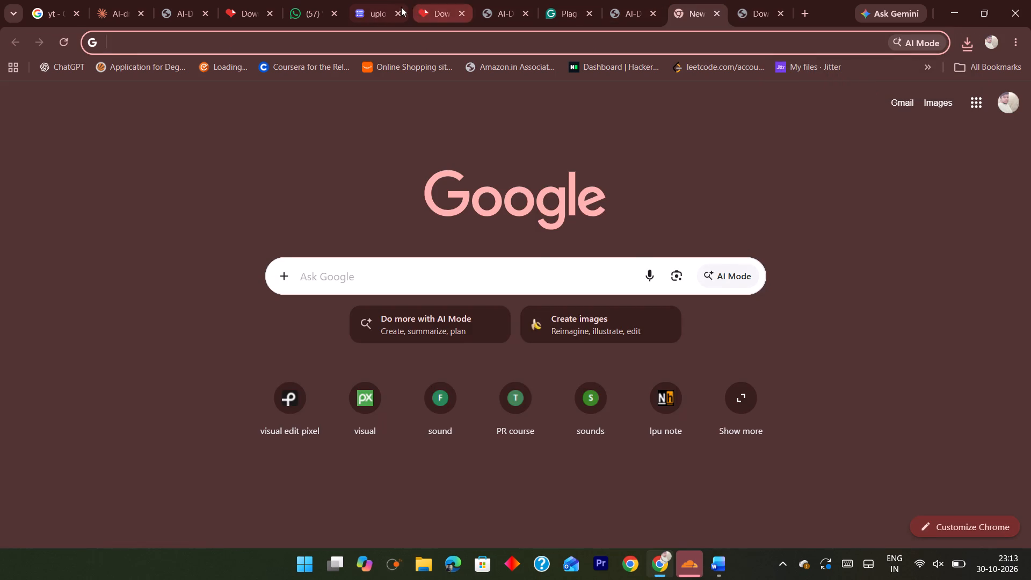
pyautogui.click(388, 6)
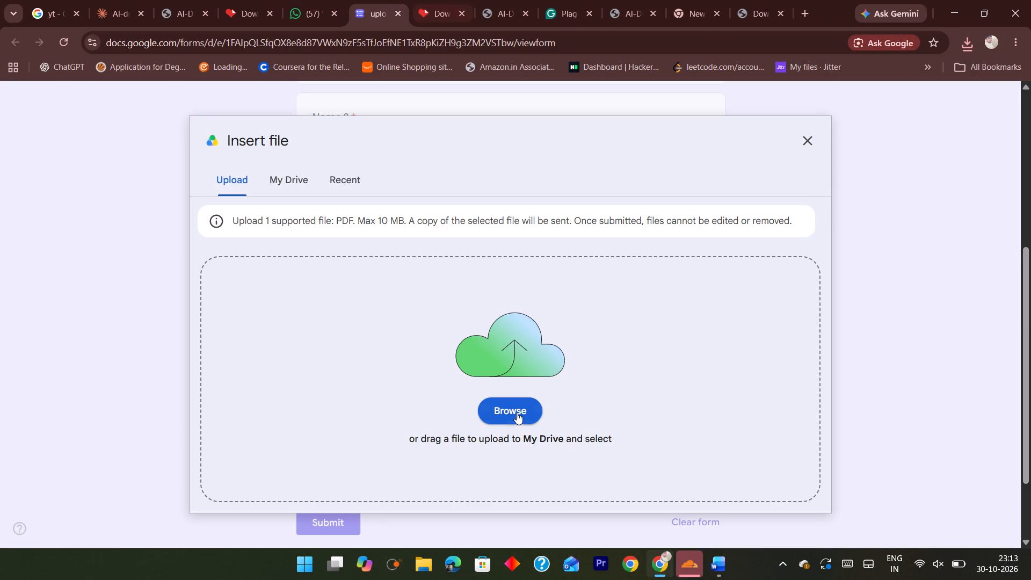
pyautogui.click(511, 404)
pyautogui.click(261, 115)
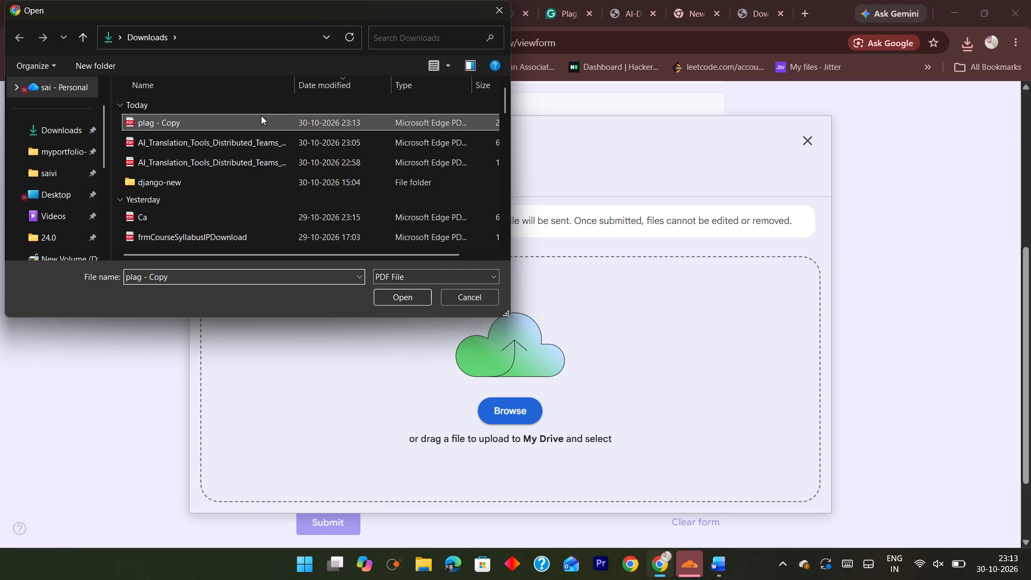
pyautogui.click(404, 296)
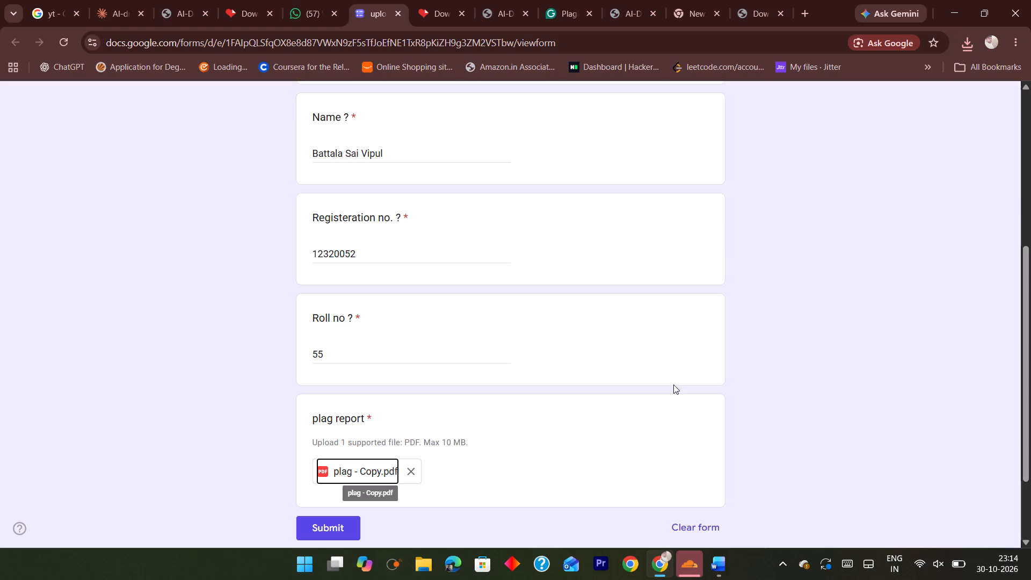
# Review the attached term paper, personal details and plag report in the form, and submit it.
pyautogui.scroll(1, 384, 366)
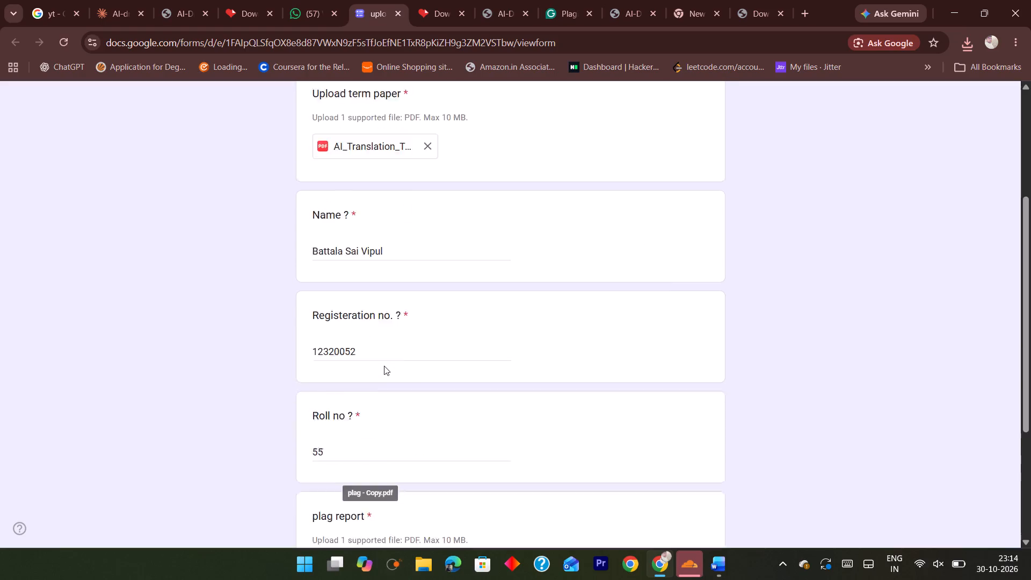
pyautogui.scroll(2, 384, 366)
pyautogui.scroll(-8, 384, 366)
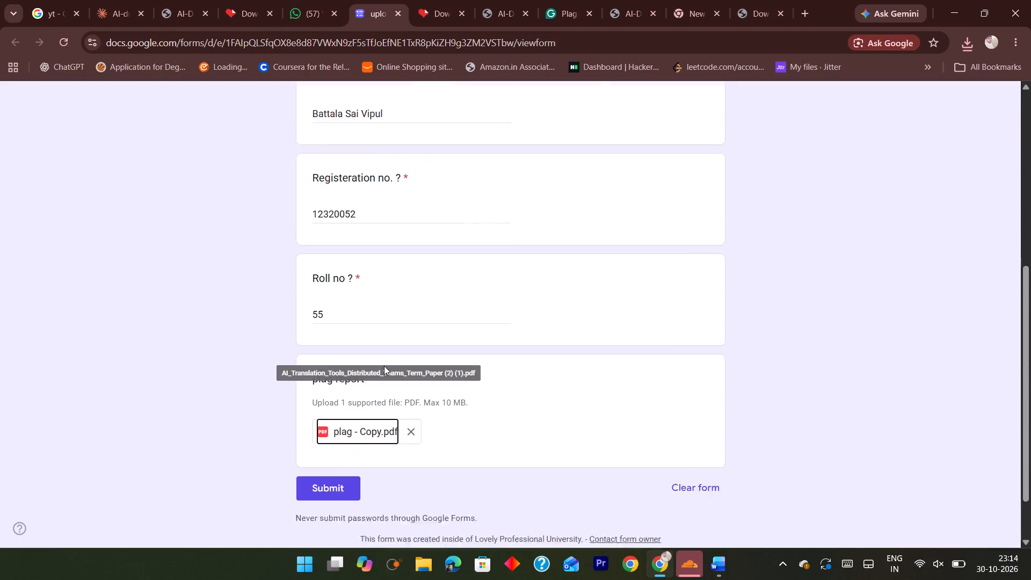
pyautogui.click(337, 420)
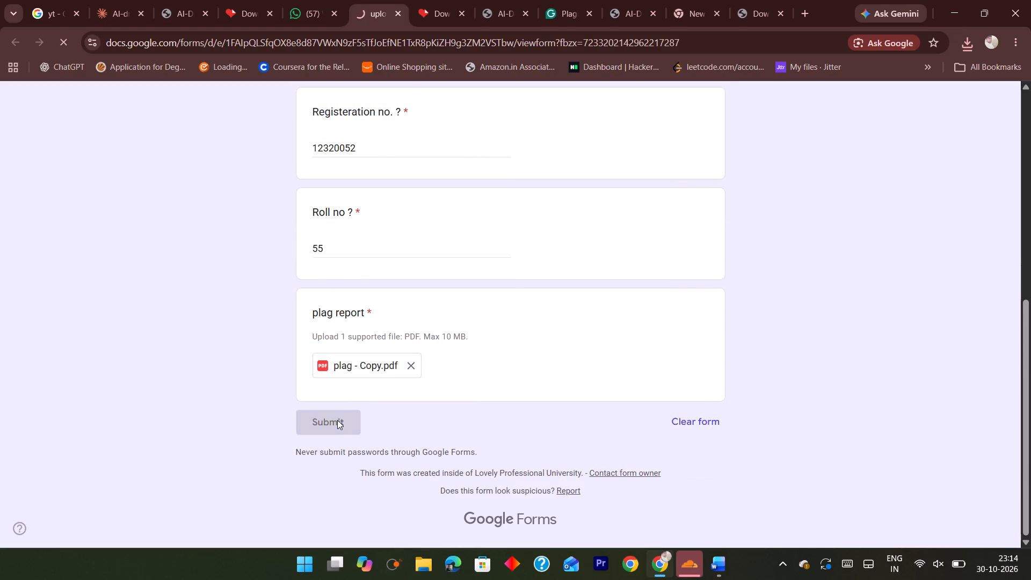